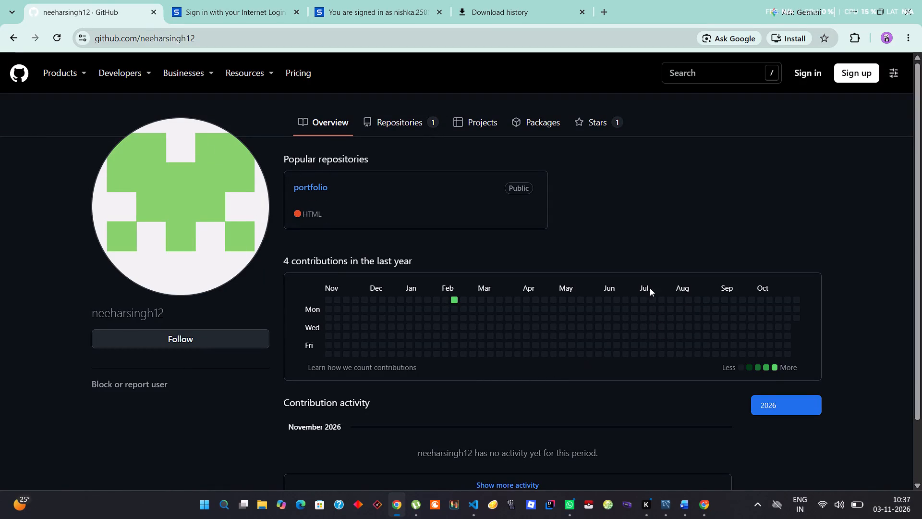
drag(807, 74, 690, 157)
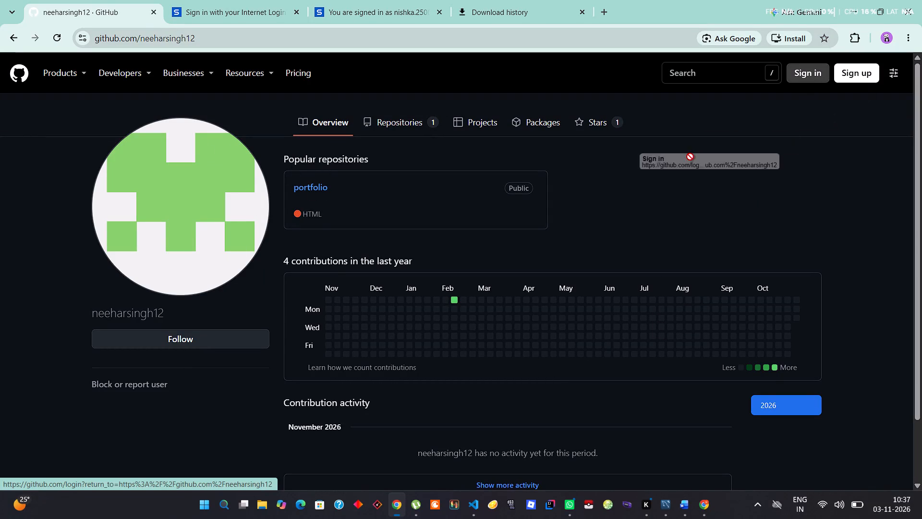
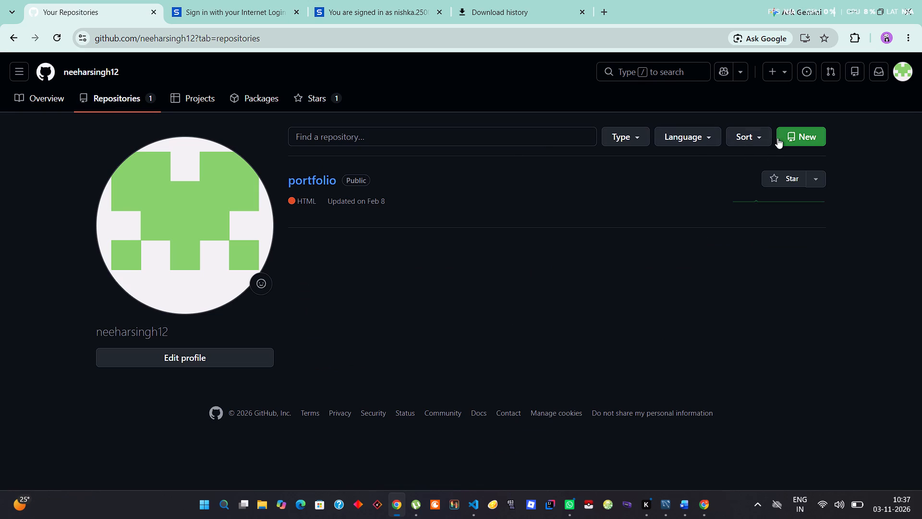
Start a new GitHub repository and make its repository name ready for entry.
click(780, 70)
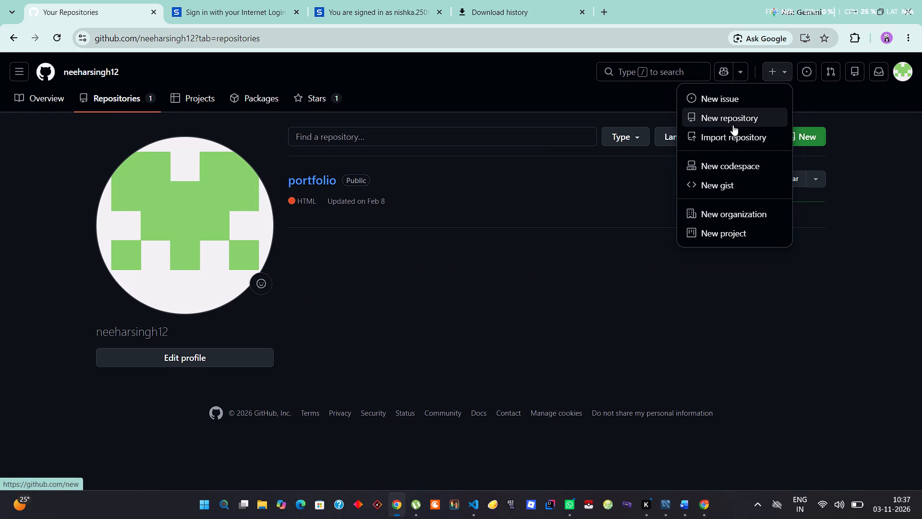
click(733, 125)
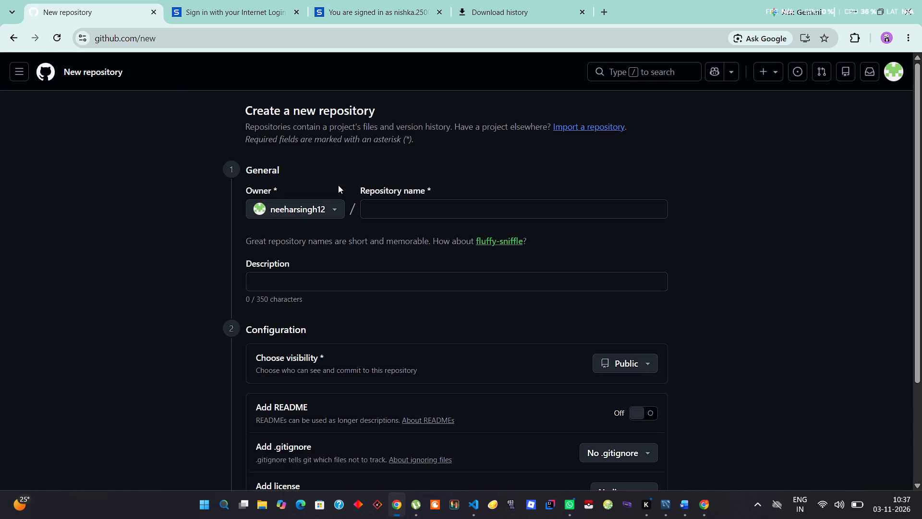
click(420, 211)
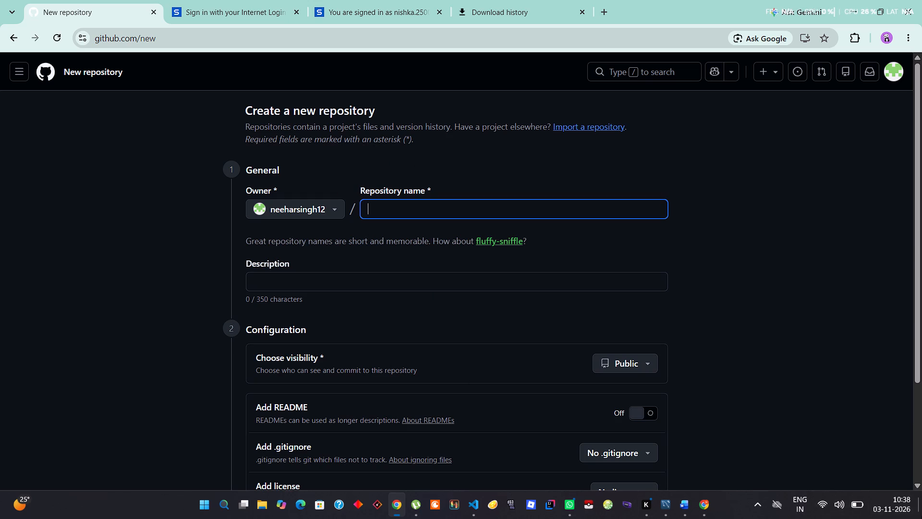
Switch to MySQL Workbench and examine the contents of the lab_work and library_db schemas.
click(663, 501)
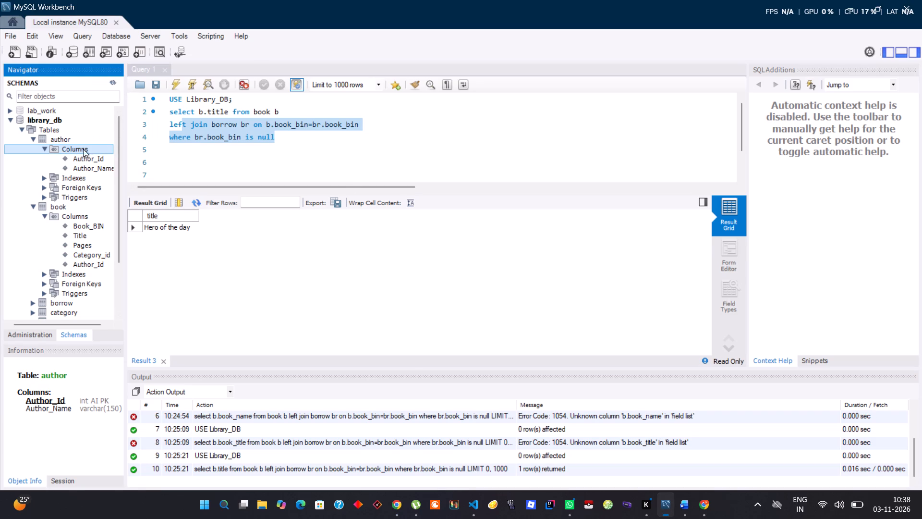
double_click(35, 111)
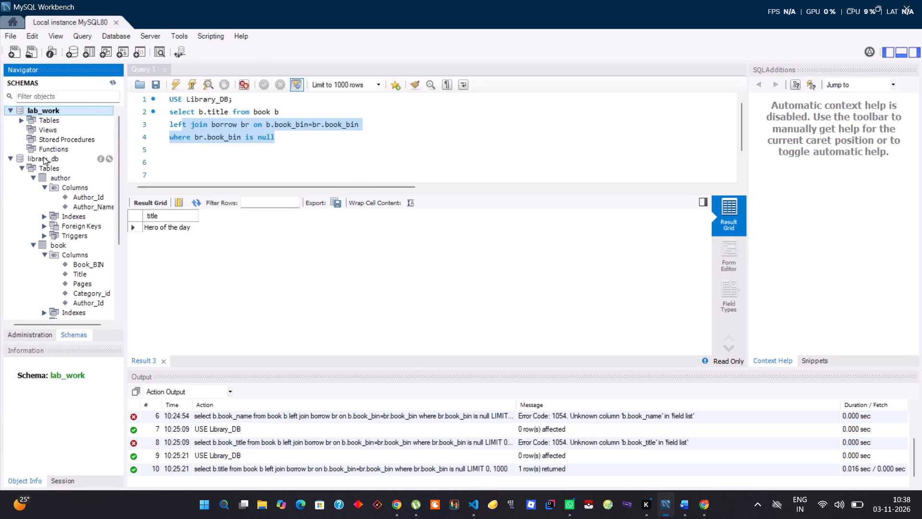
double_click(43, 157)
triple_click(43, 157)
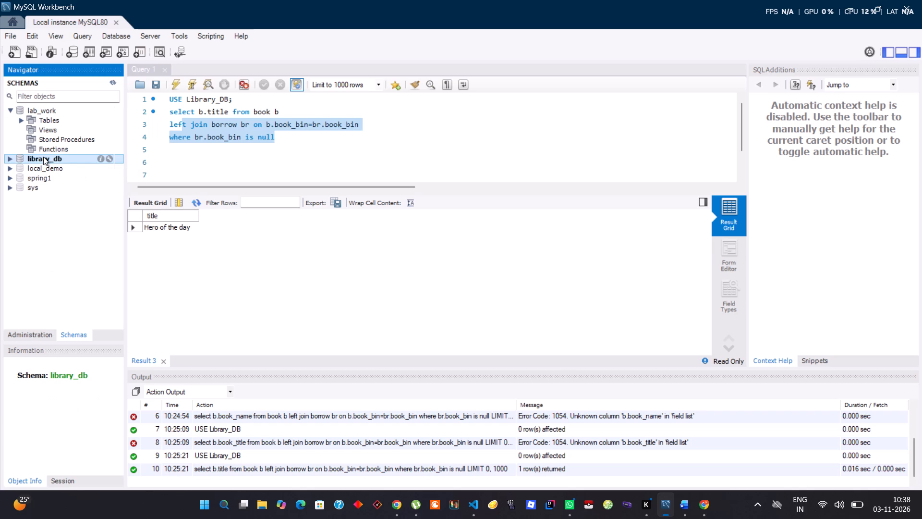
double_click(43, 157)
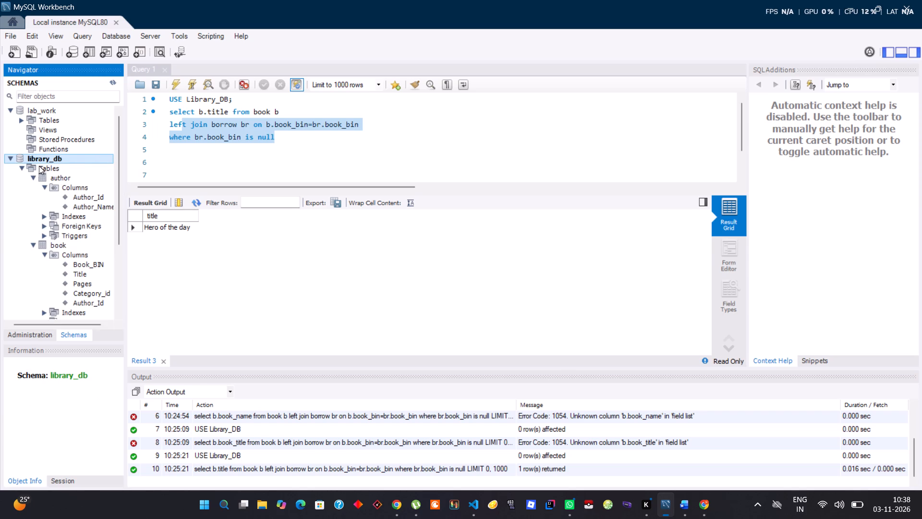
double_click(39, 166)
double_click(39, 166)
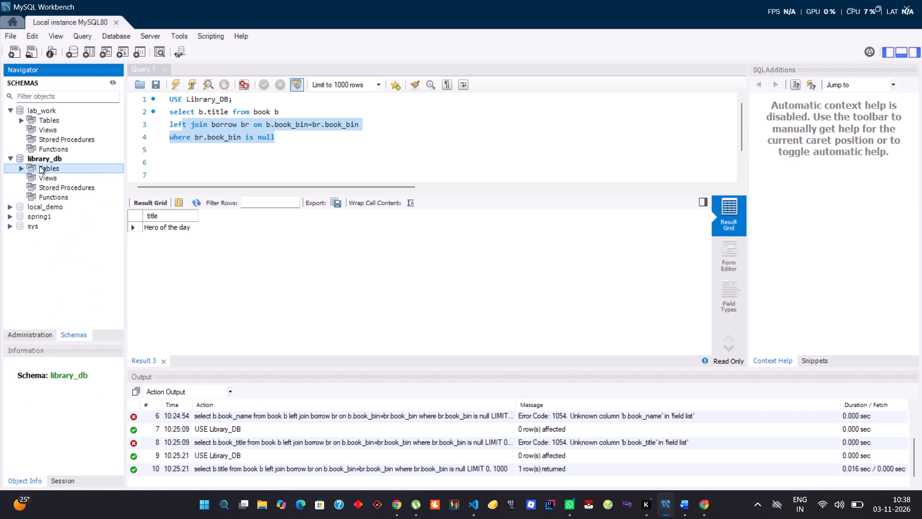
double_click(40, 157)
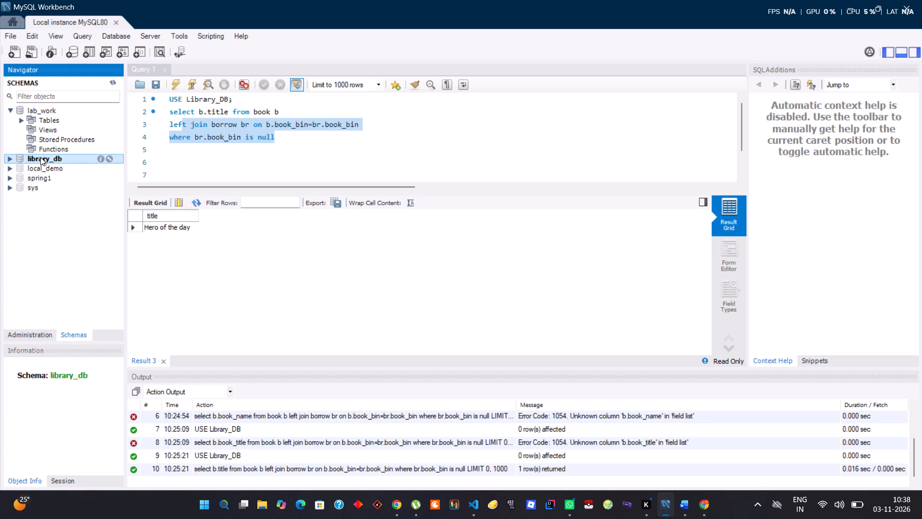
Delete all the SQL in Query 1, from the USE Library_DB statement through the where clause.
click(3, 39)
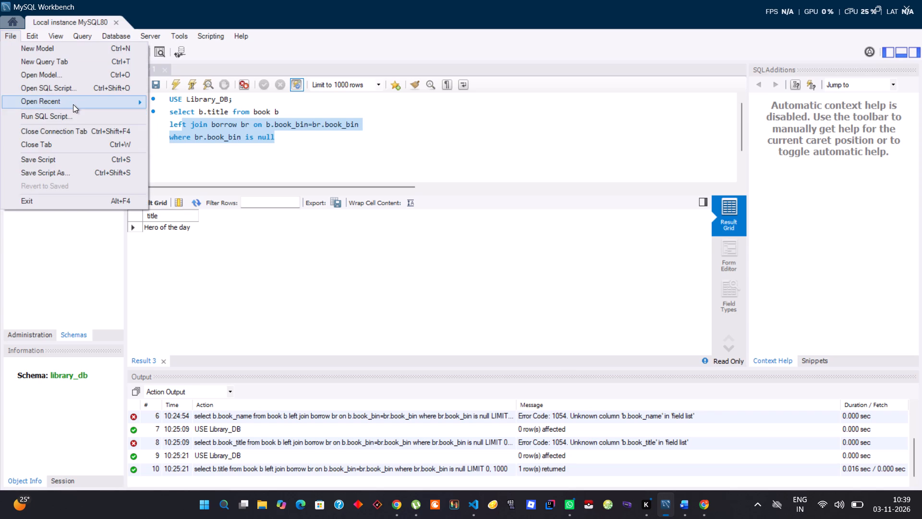
click(292, 137)
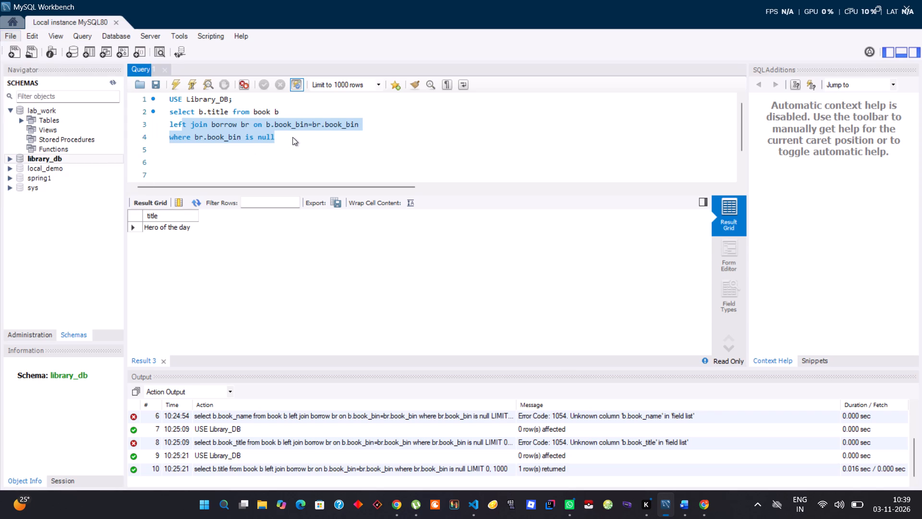
drag(292, 137, 158, 94)
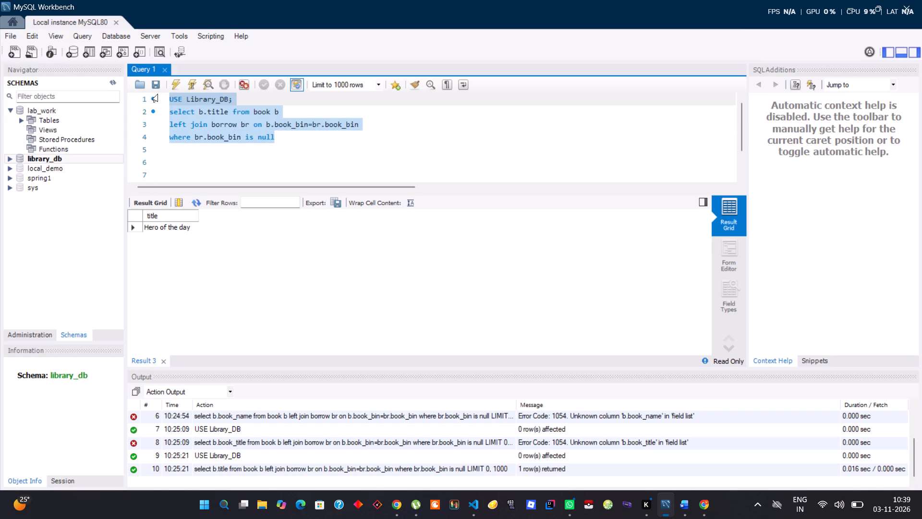
key(BackSpace)
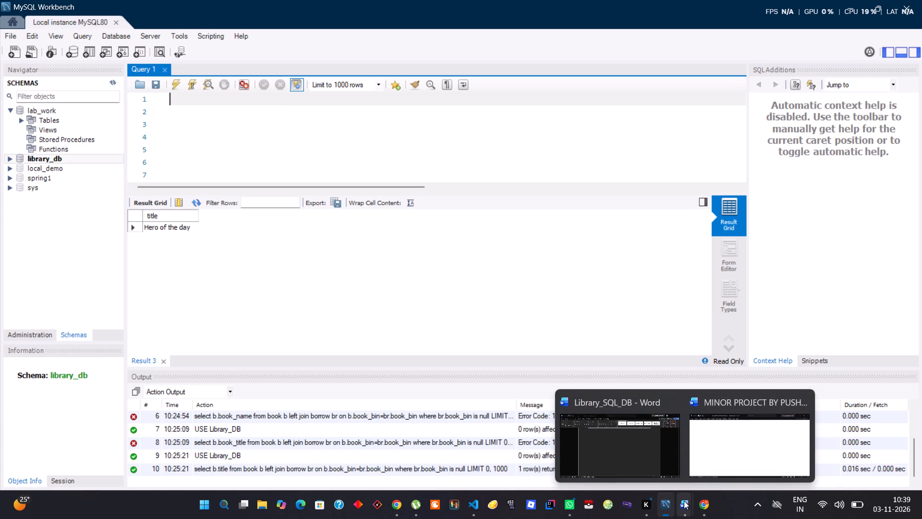
Switch to the Chrome window with the Library_DB PDF and view its entity-relationship diagram.
click(707, 512)
click(707, 512)
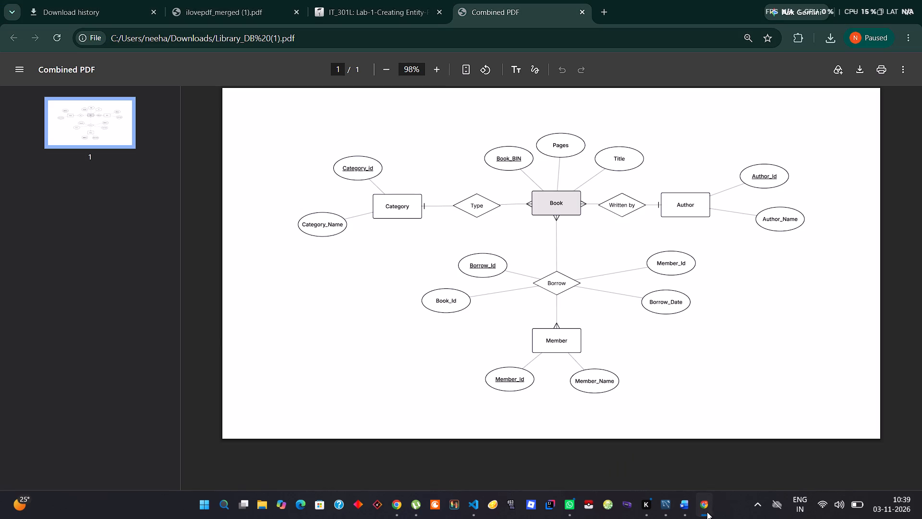
click(685, 507)
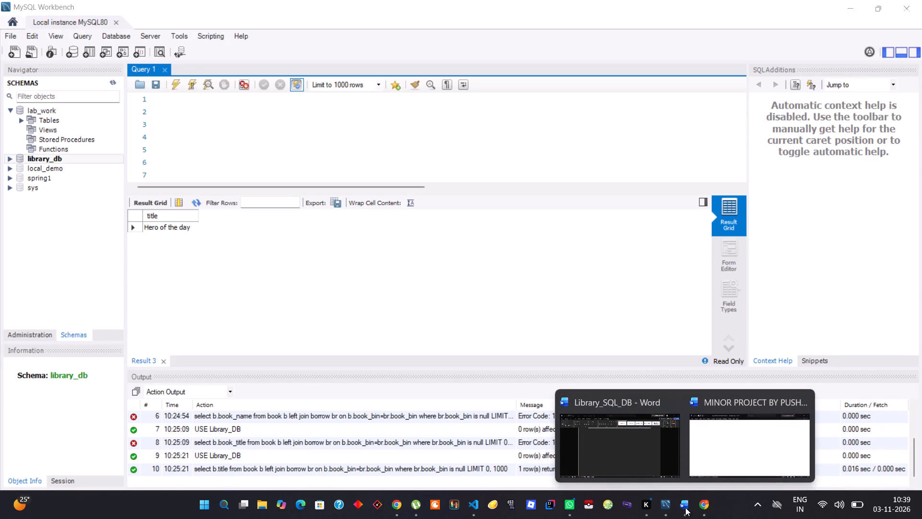
click(703, 502)
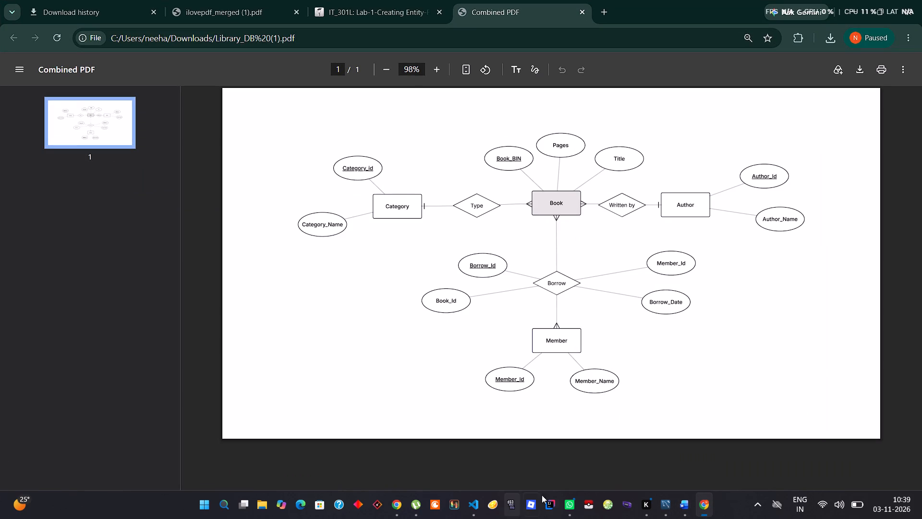
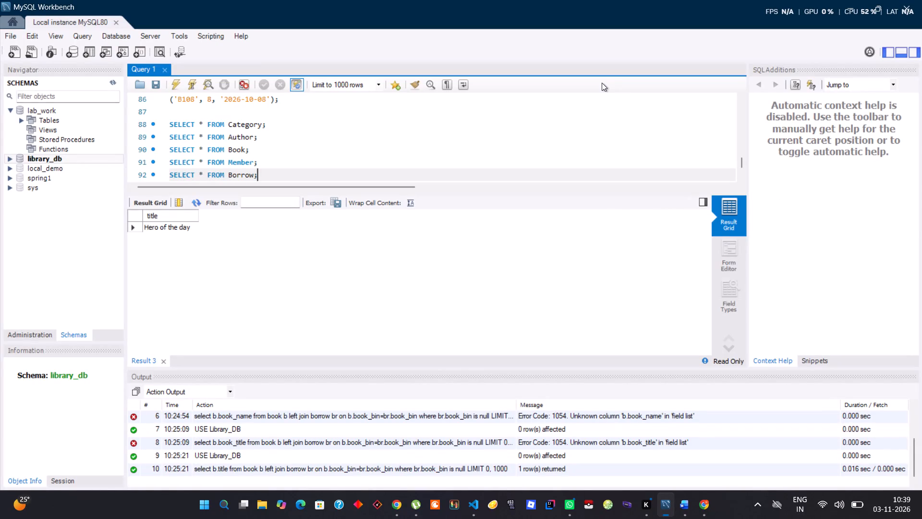
Save the library database SQL script in the Downloads folder as "lib_db minor project".
scroll(519, 131, up, 6)
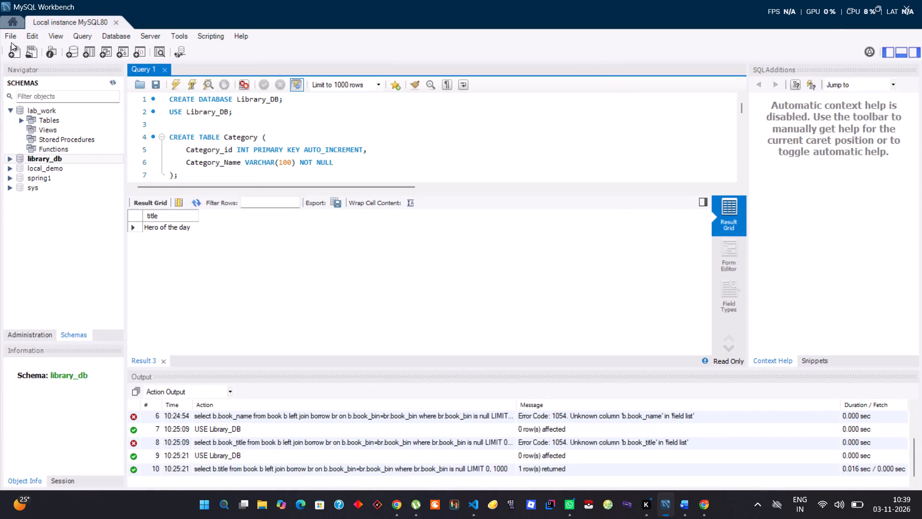
click(9, 39)
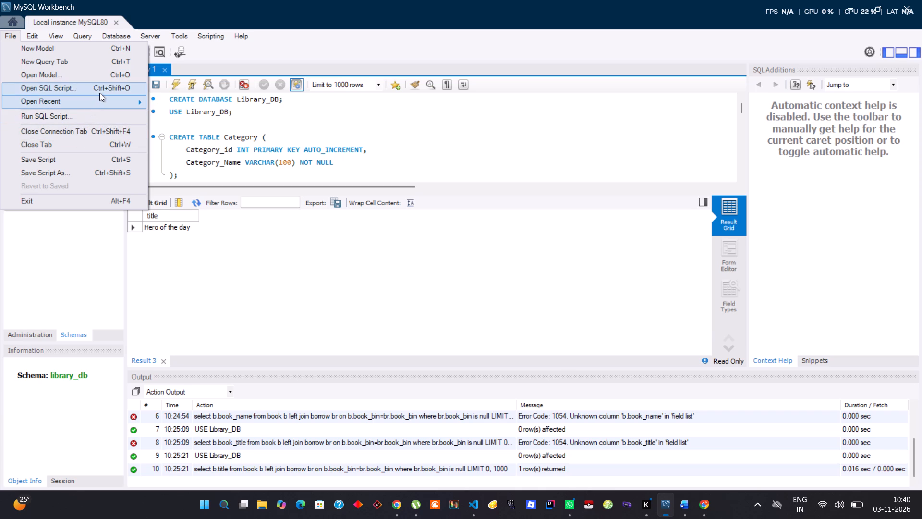
click(86, 169)
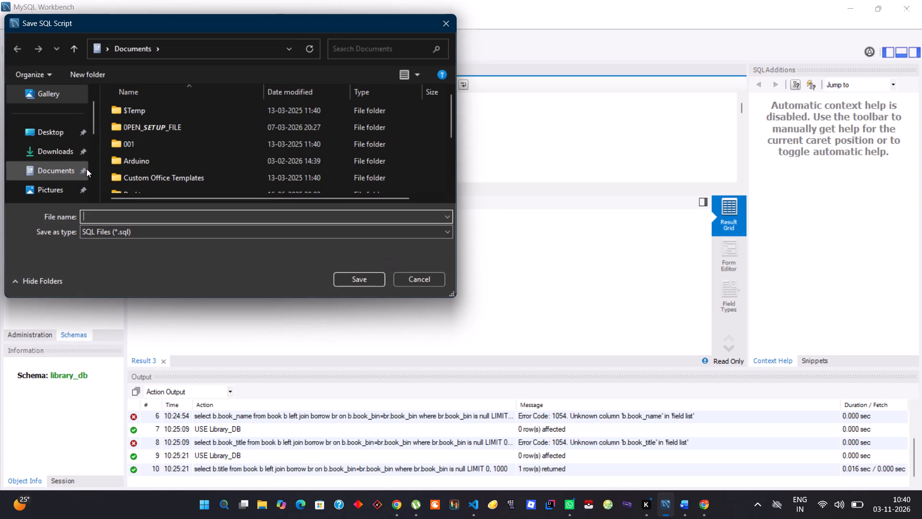
scroll(50, 132, up, 3)
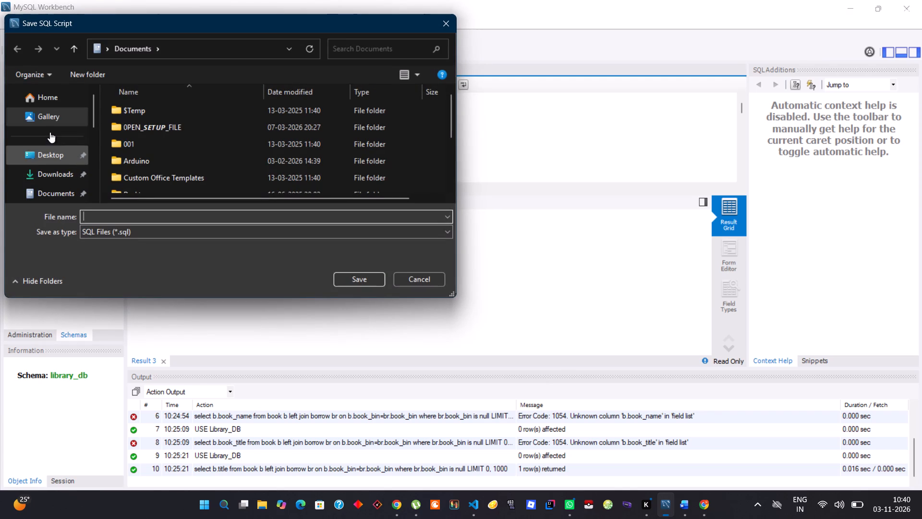
double_click(70, 177)
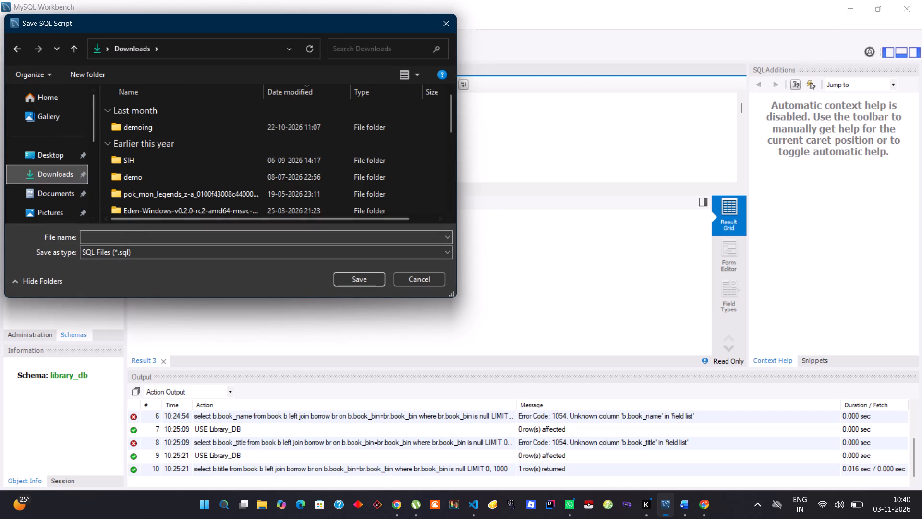
click(134, 234)
text(lib)
text(_db)
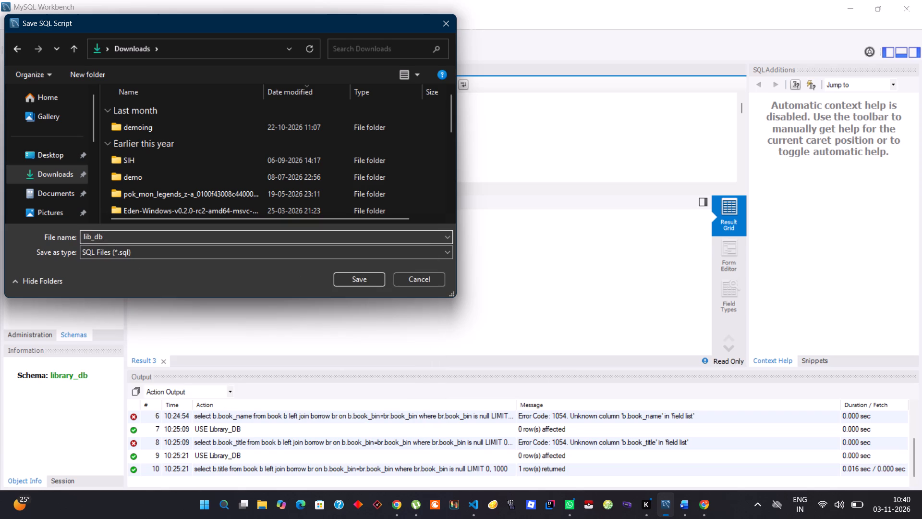
key(space)
text(minor project)
key(Return)
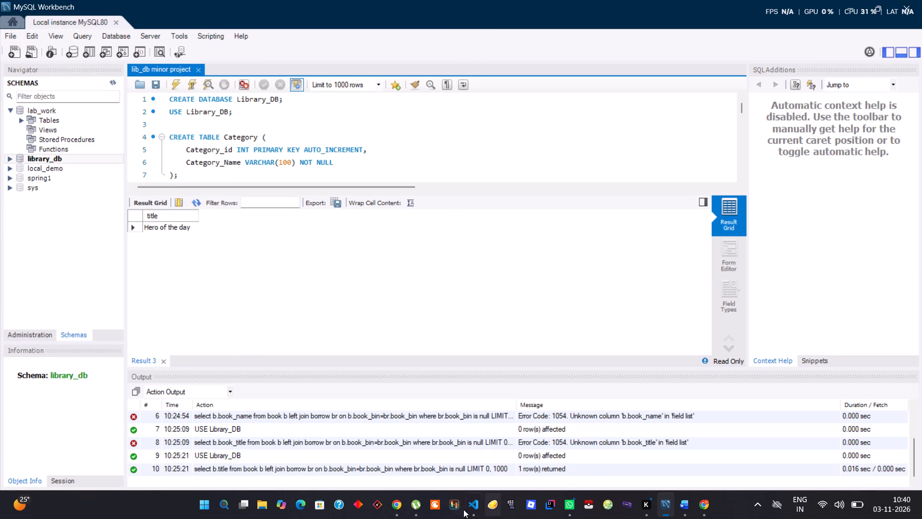
Switch to File Explorer and view the saved script in the Downloads folder.
click(260, 507)
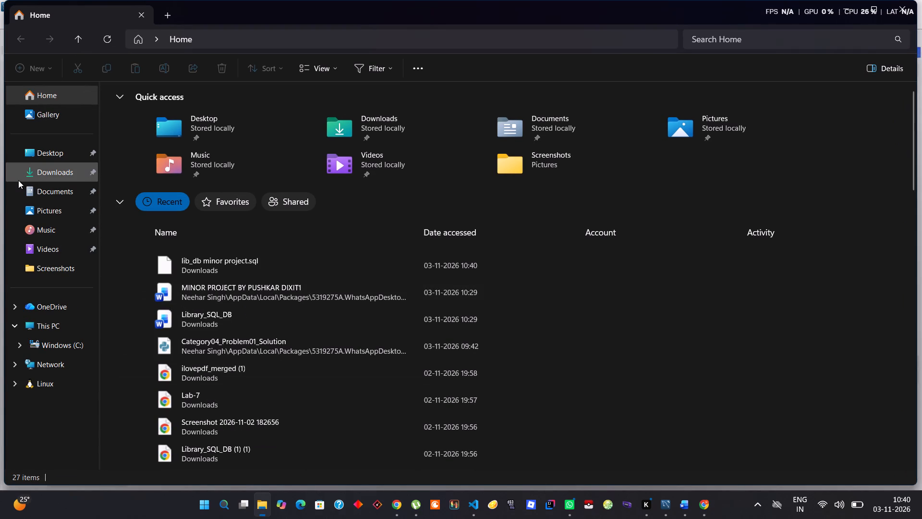
double_click(19, 180)
double_click(36, 171)
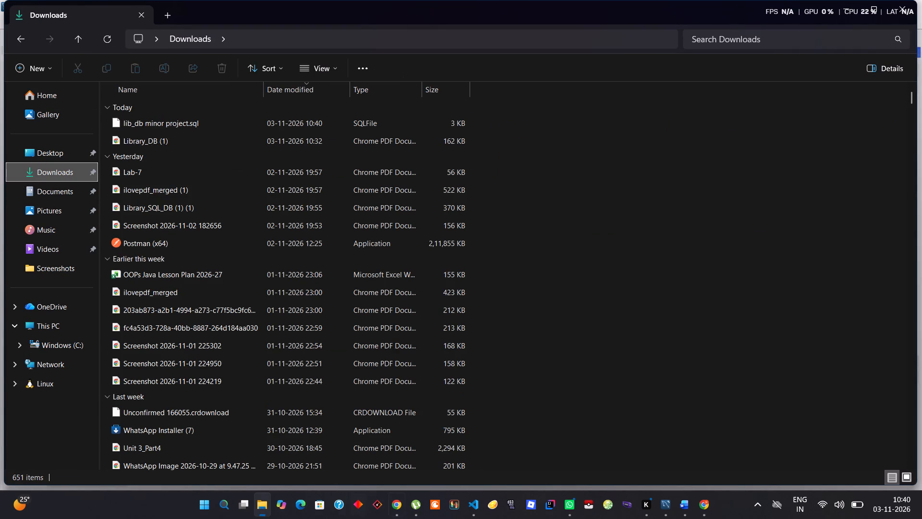
Switch to GitHub in Chrome, name the new repository lib_db and describe it as "database lib_db minor project".
click(700, 502)
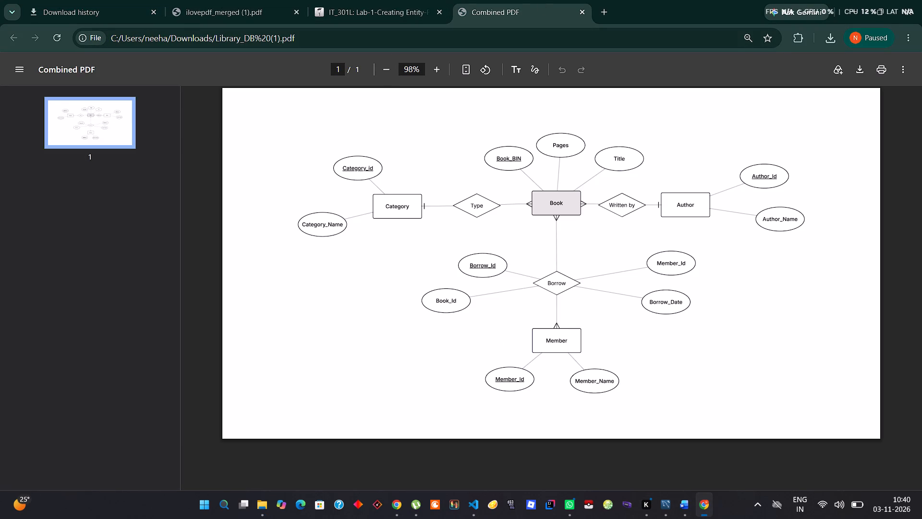
click(395, 508)
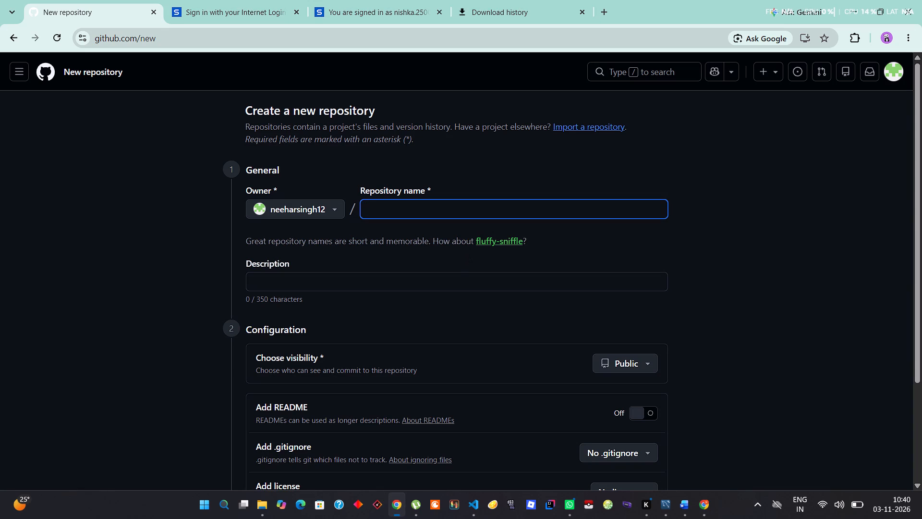
text(lib)
text(_db)
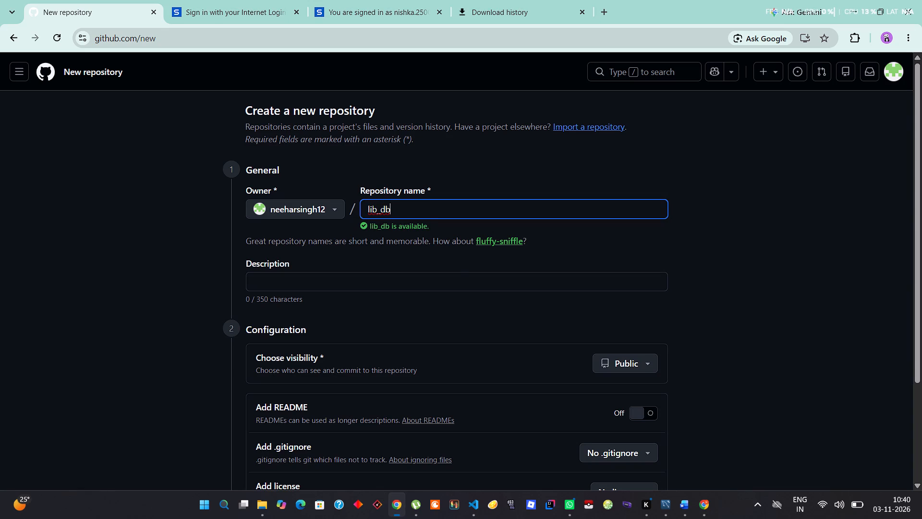
click(325, 275)
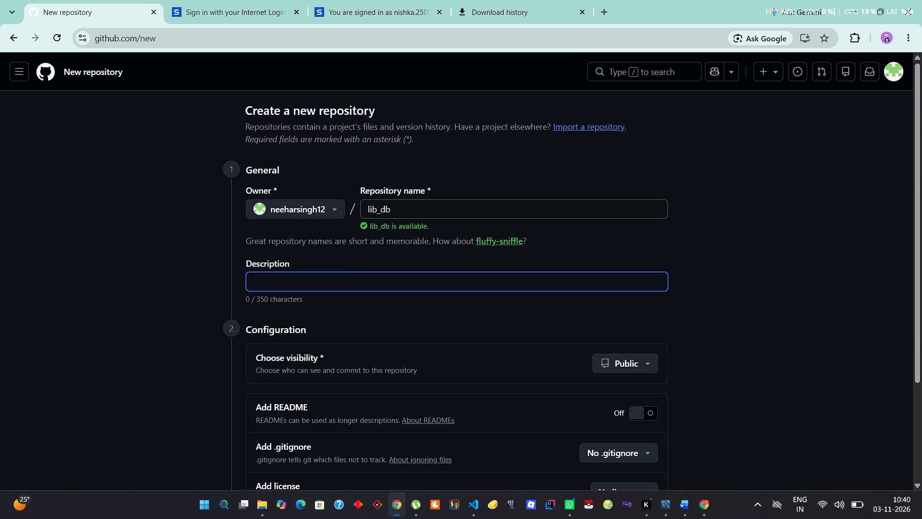
text(database li)
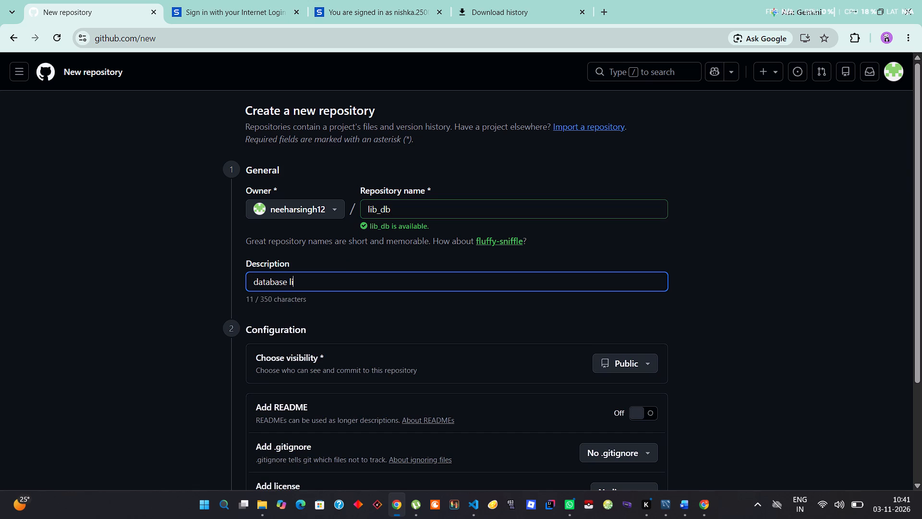
key(b)
key(shift+underscore)
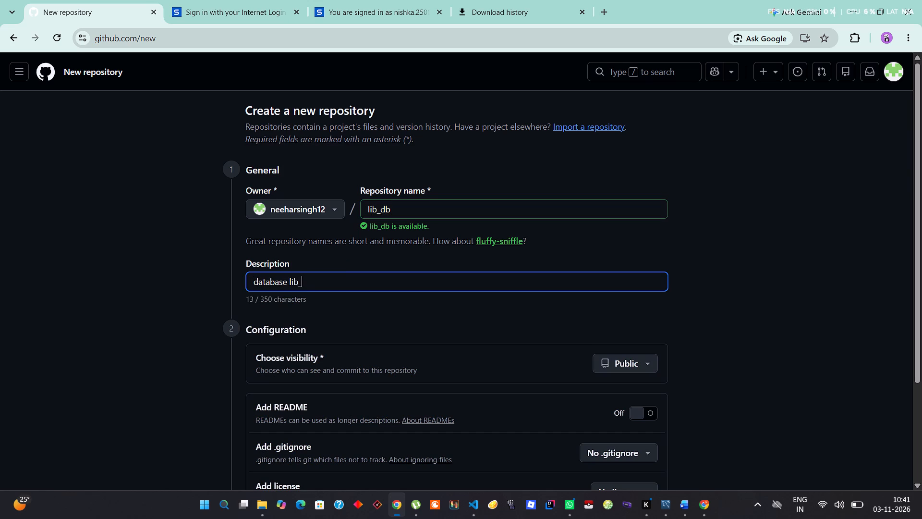
text(db minor project)
Include a README in the public lib_db repository and create the repository.
scroll(317, 367, down, 1)
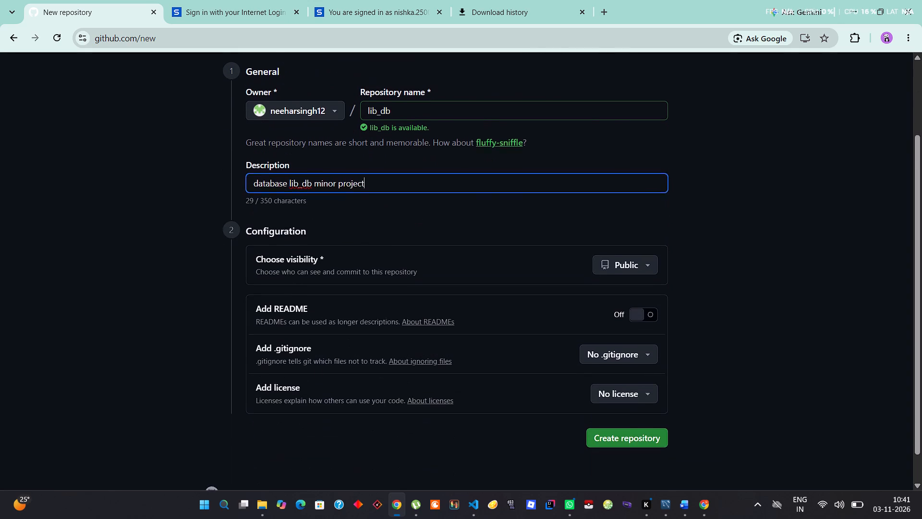
scroll(317, 367, down, 1)
click(638, 272)
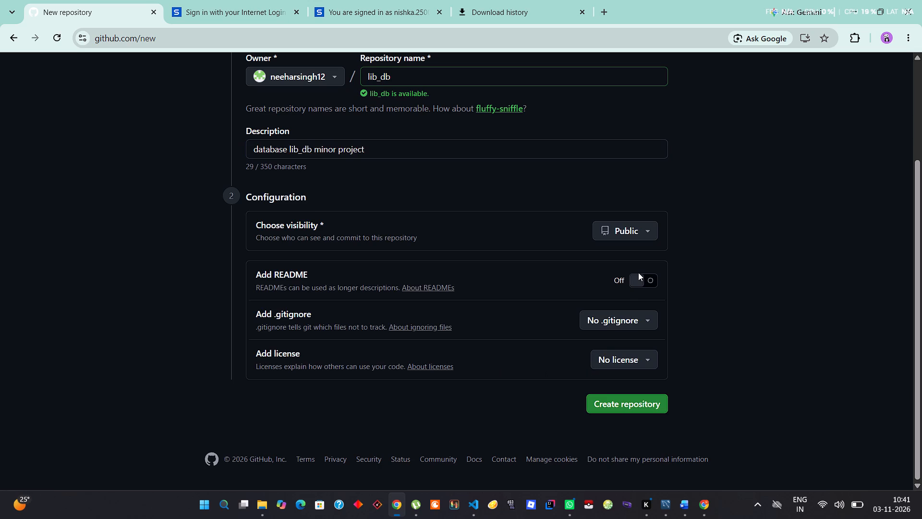
click(639, 277)
click(628, 413)
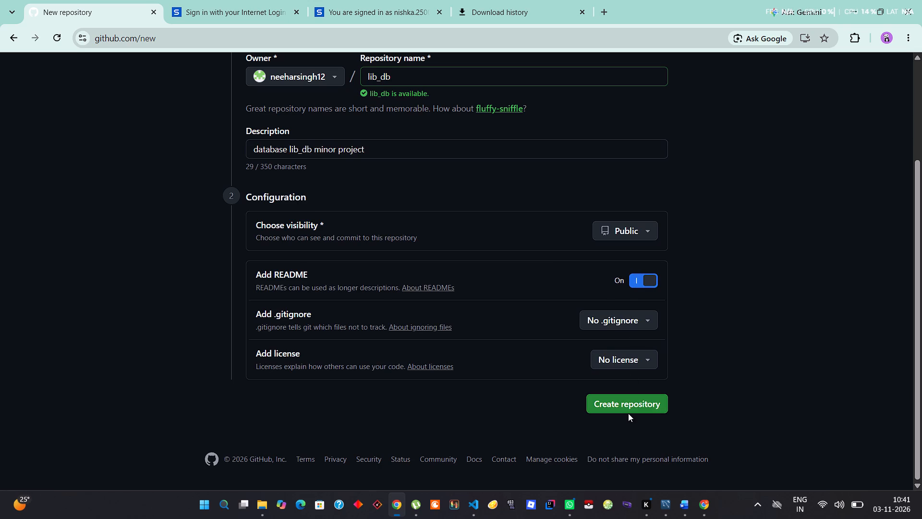
click(628, 406)
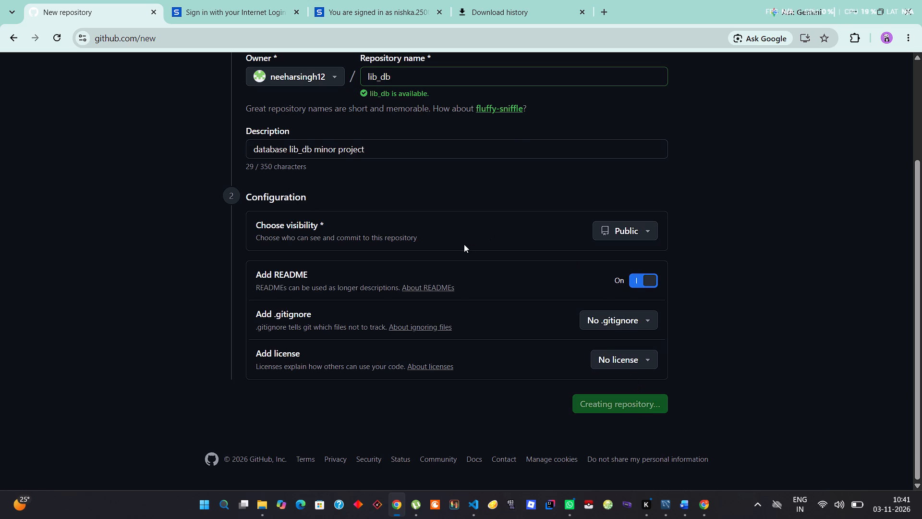
scroll(516, 126, up, 2)
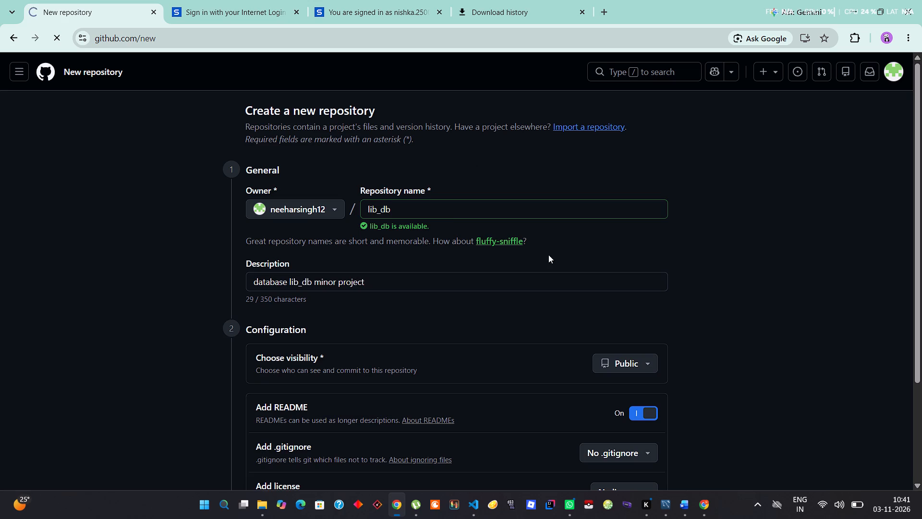
scroll(497, 281, down, 3)
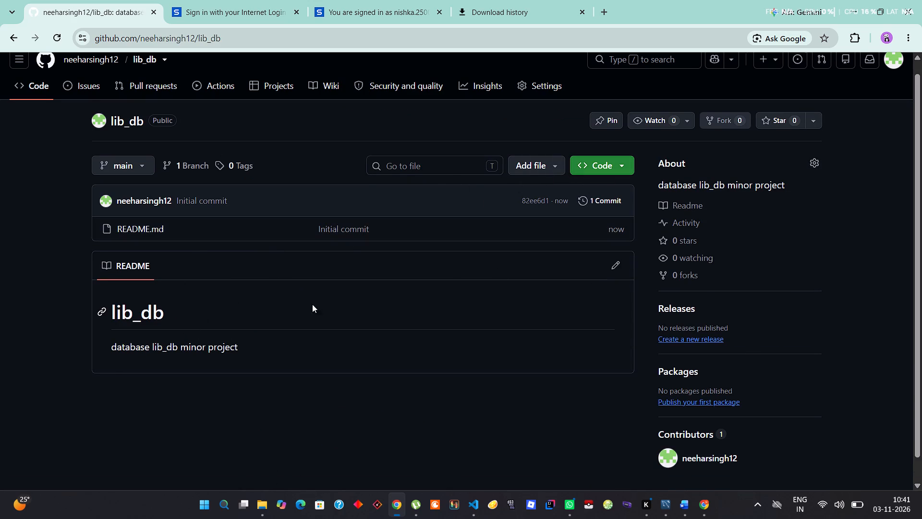
click(325, 402)
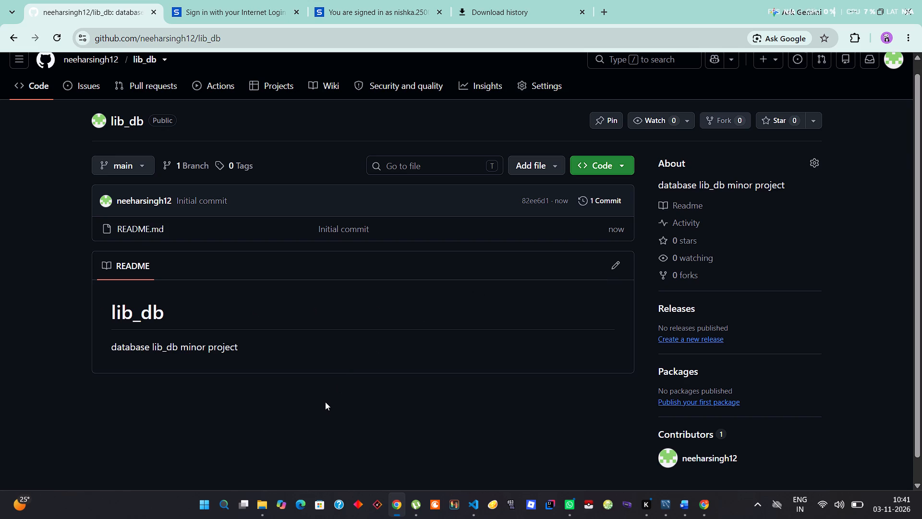
Upload "lib_db minor project.sql" from the Downloads folder to the lib_db repository.
click(540, 170)
click(560, 211)
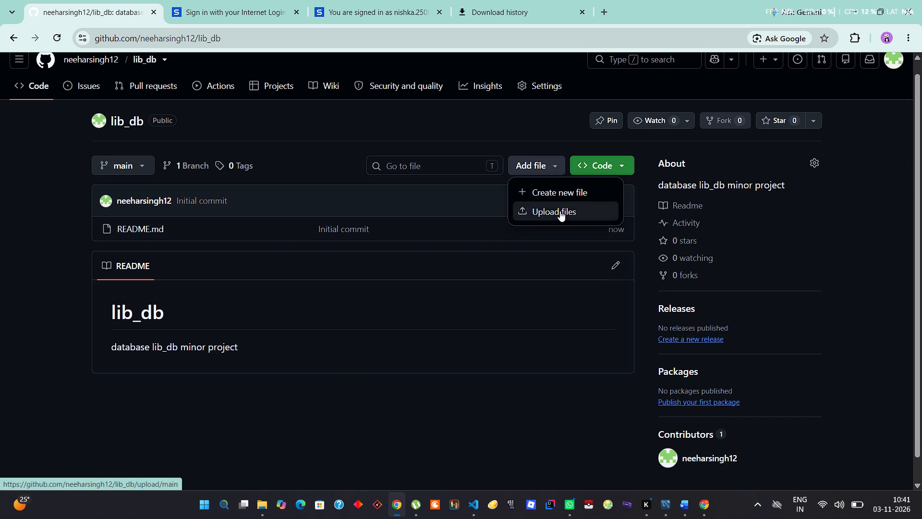
scroll(267, 318, down, 1)
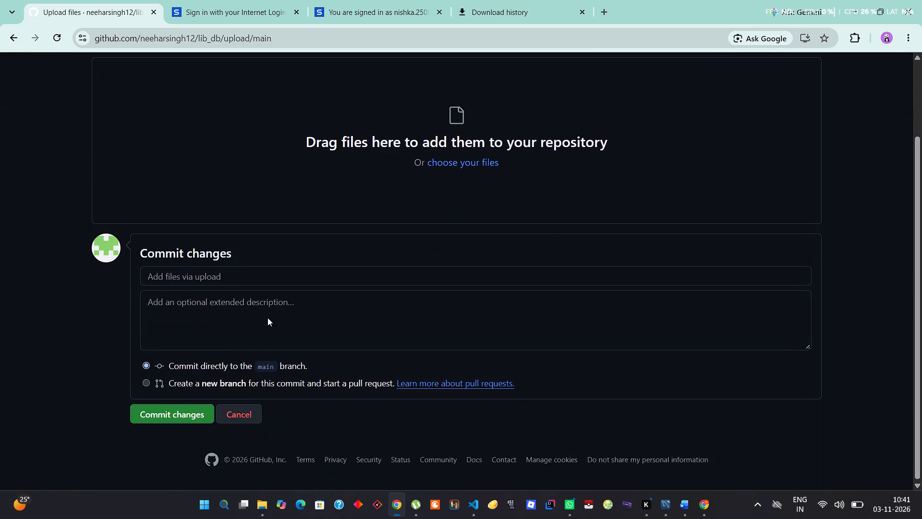
scroll(267, 318, down, 1)
click(238, 277)
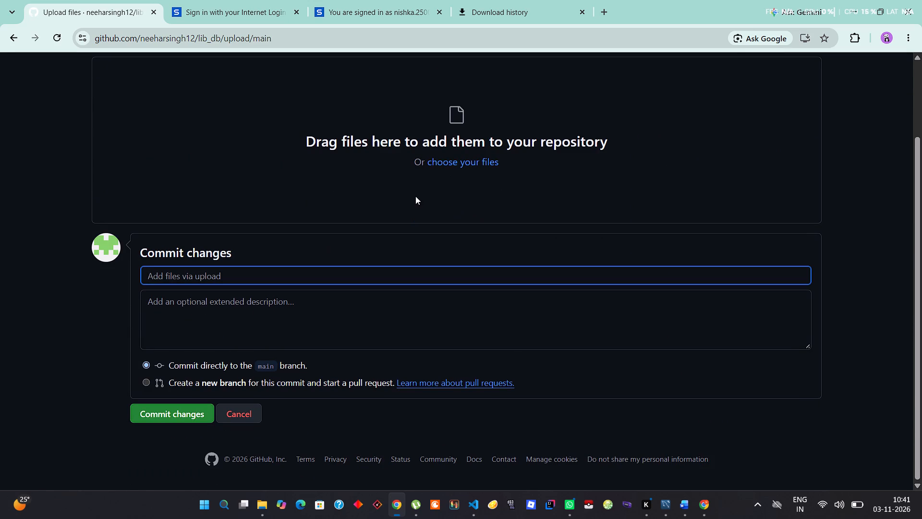
click(448, 170)
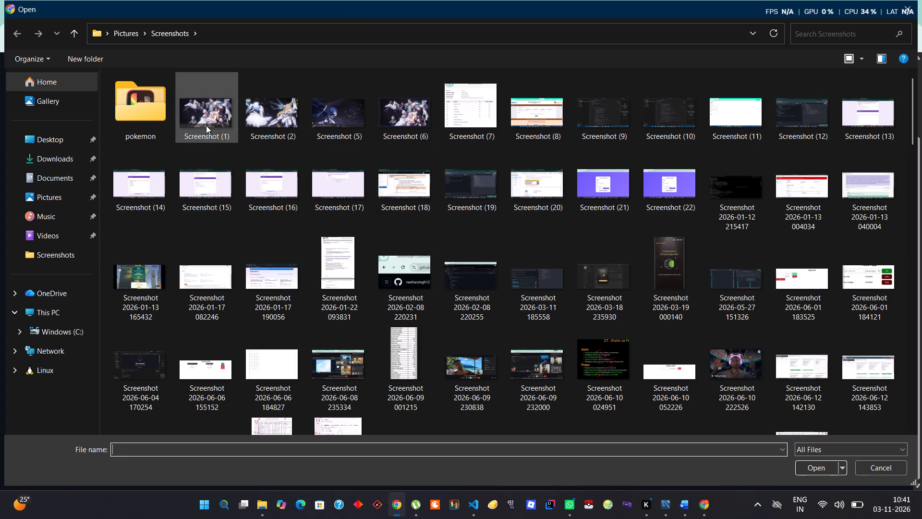
double_click(61, 165)
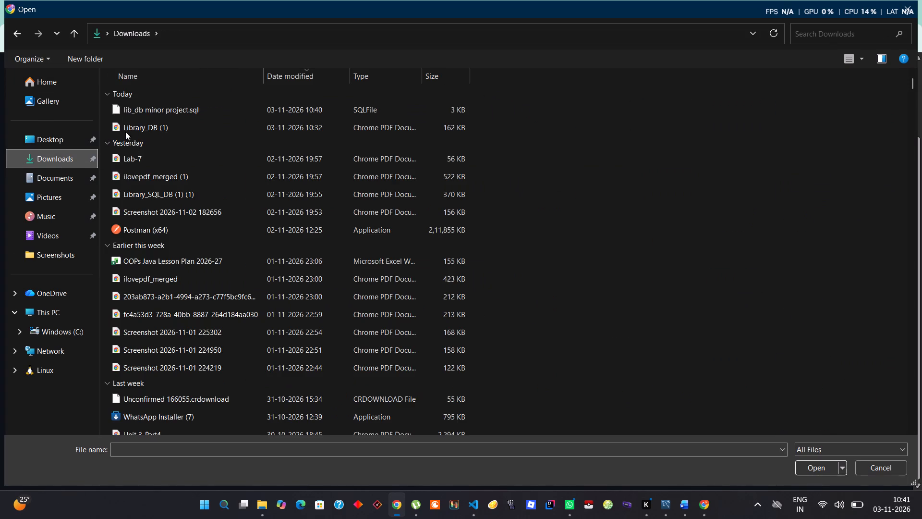
double_click(142, 113)
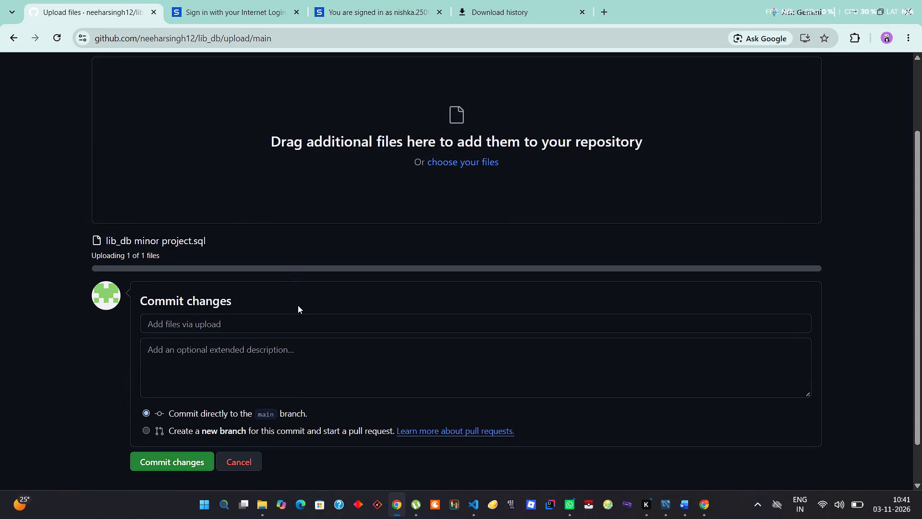
Commit the uploaded SQL file directly to the main branch with the message "LIB_DB".
click(289, 324)
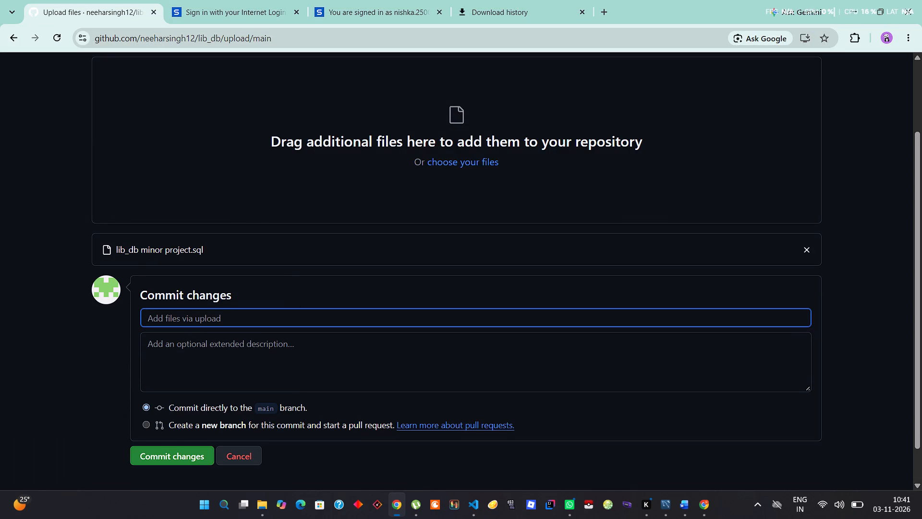
text(LIB_DB)
scroll(289, 324, down, 2)
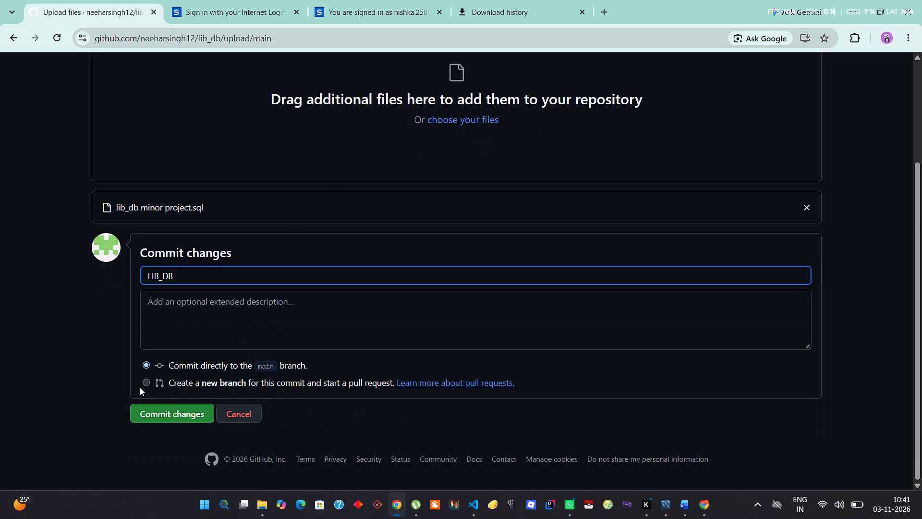
click(190, 414)
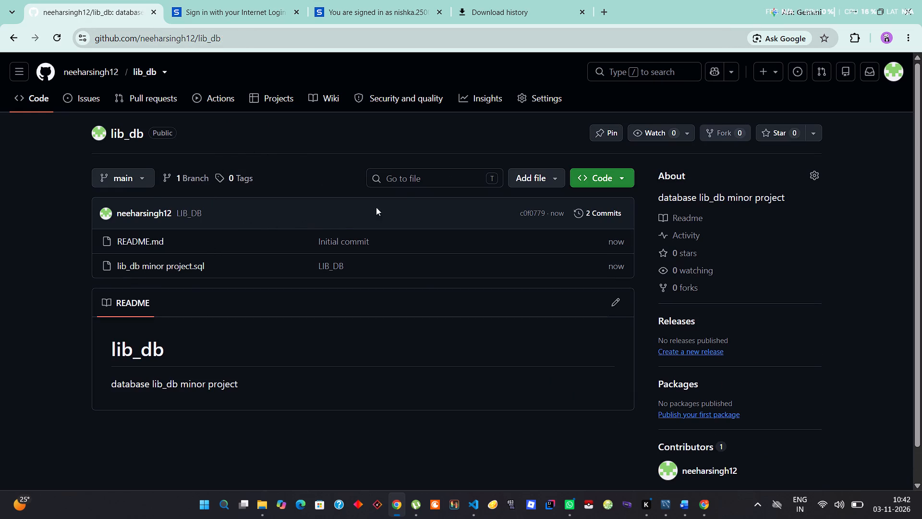
Copy the lib_db repository's web address.
click(220, 42)
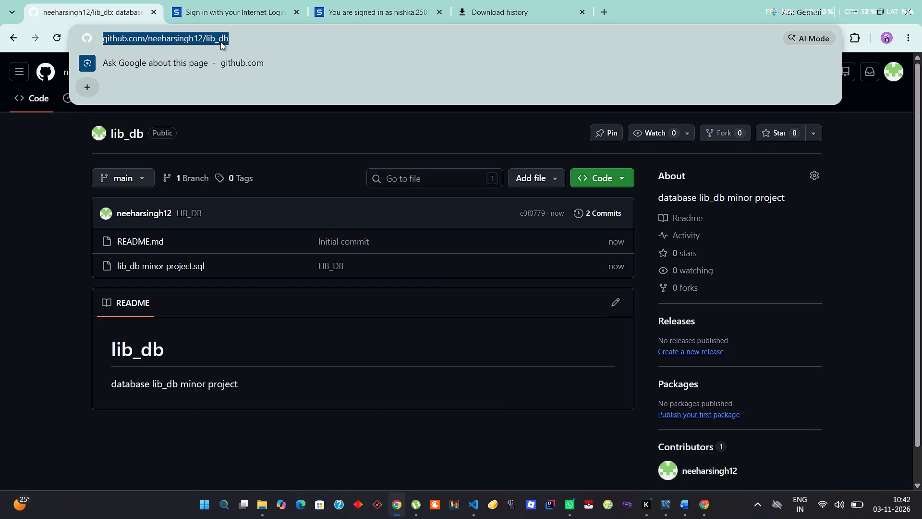
key(ctrl+c)
Switch to the Library_SQL_DB document in Word and go to its first line, CREATE DATABASE Library_DB.
click(685, 511)
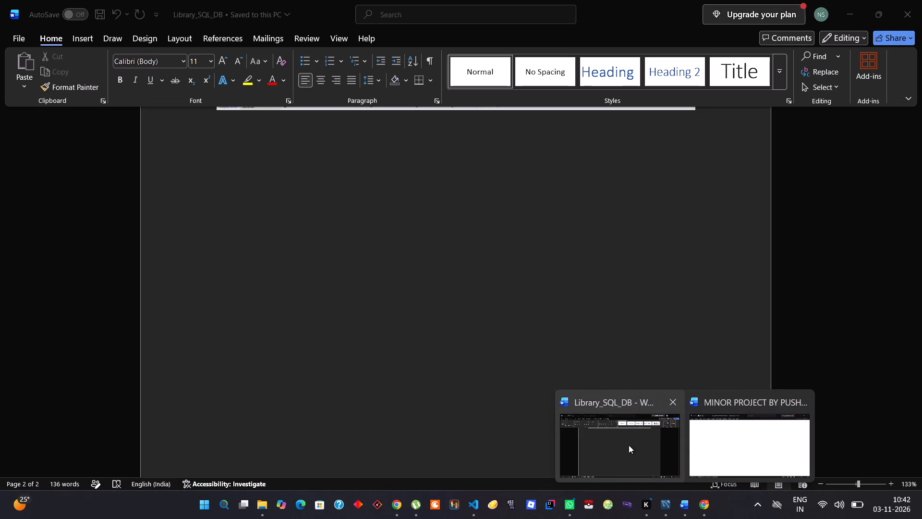
click(629, 445)
scroll(552, 274, up, 3)
scroll(601, 249, up, 13)
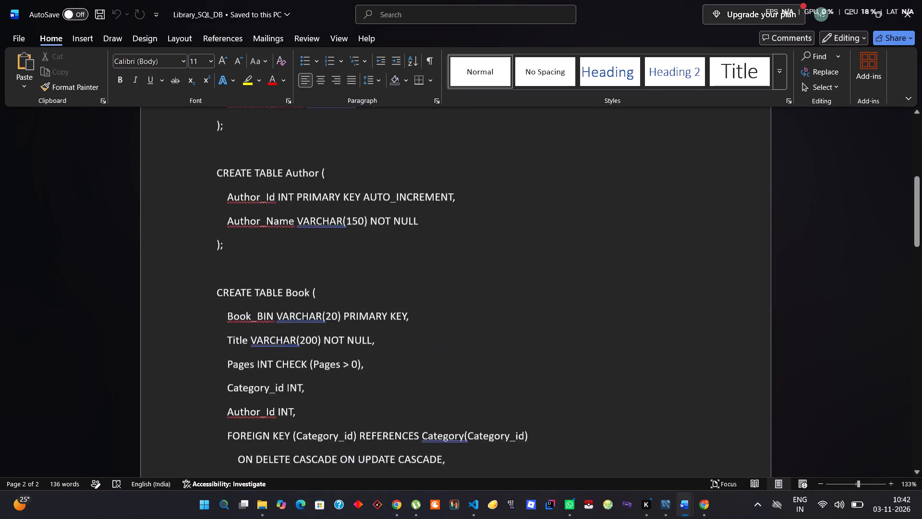
scroll(601, 249, up, 7)
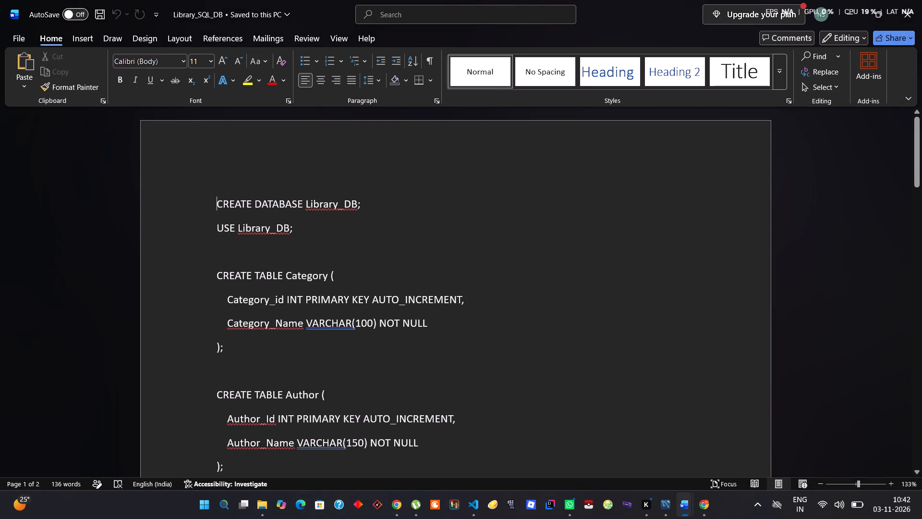
click(382, 213)
click(417, 496)
click(417, 496)
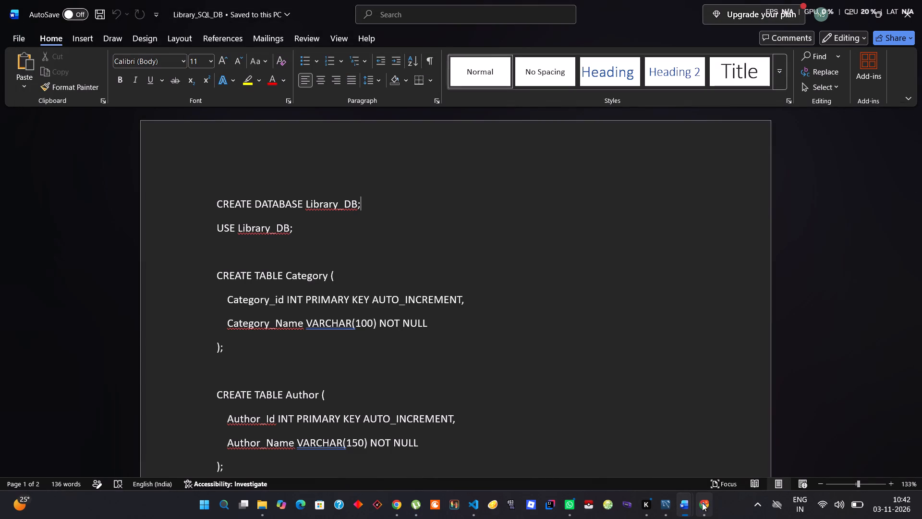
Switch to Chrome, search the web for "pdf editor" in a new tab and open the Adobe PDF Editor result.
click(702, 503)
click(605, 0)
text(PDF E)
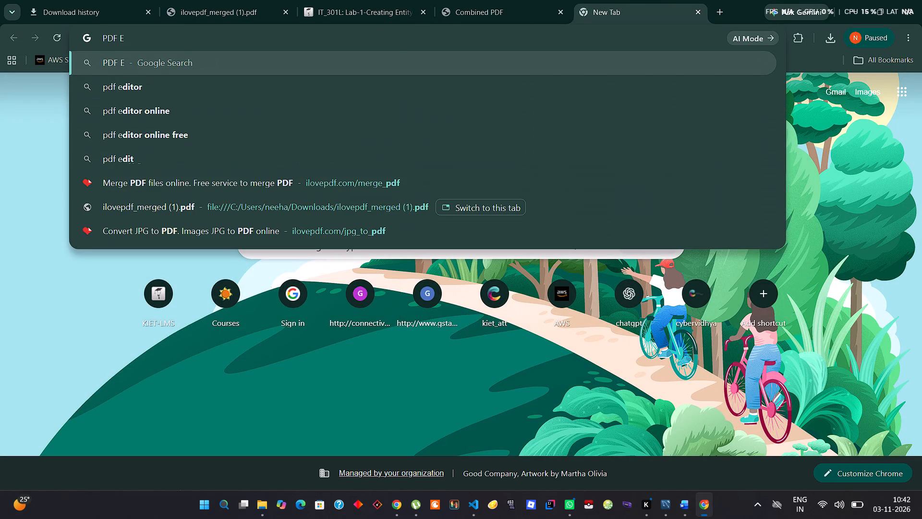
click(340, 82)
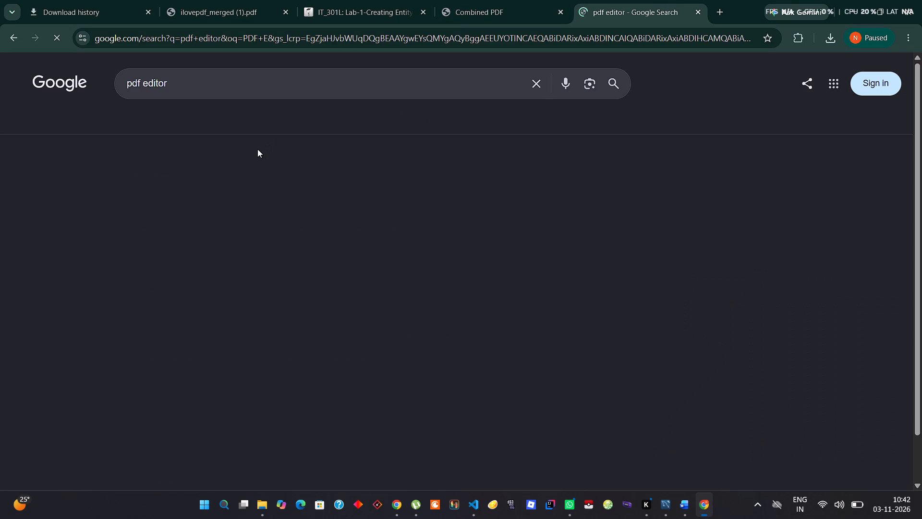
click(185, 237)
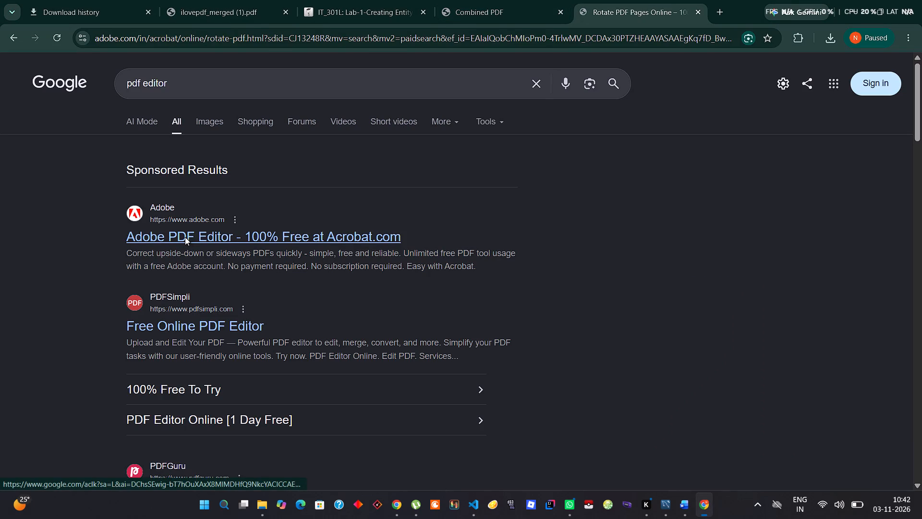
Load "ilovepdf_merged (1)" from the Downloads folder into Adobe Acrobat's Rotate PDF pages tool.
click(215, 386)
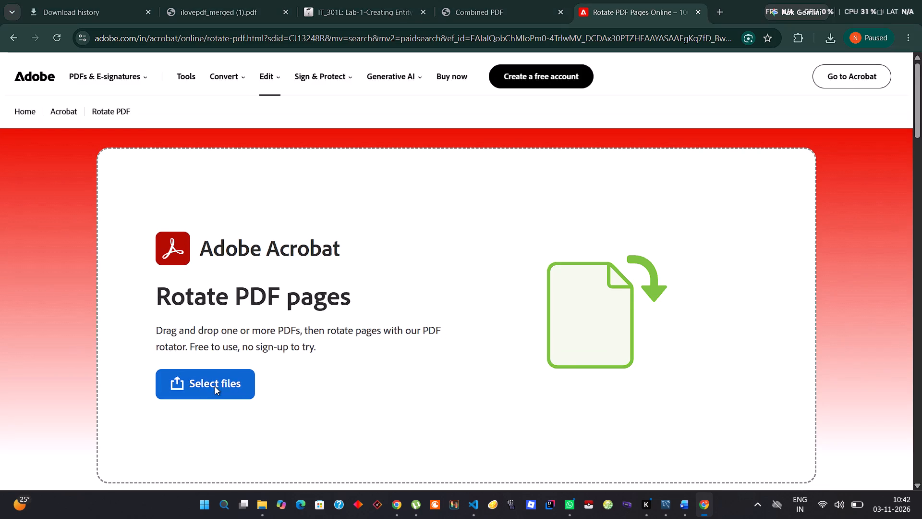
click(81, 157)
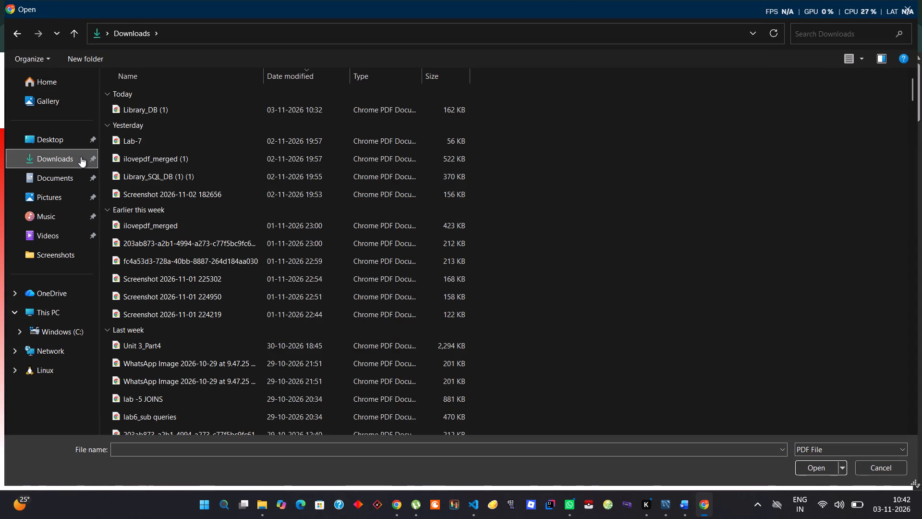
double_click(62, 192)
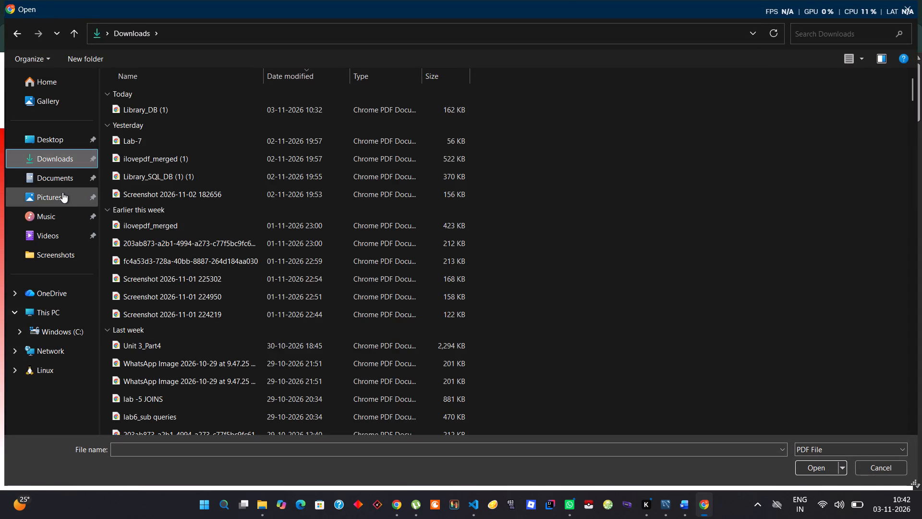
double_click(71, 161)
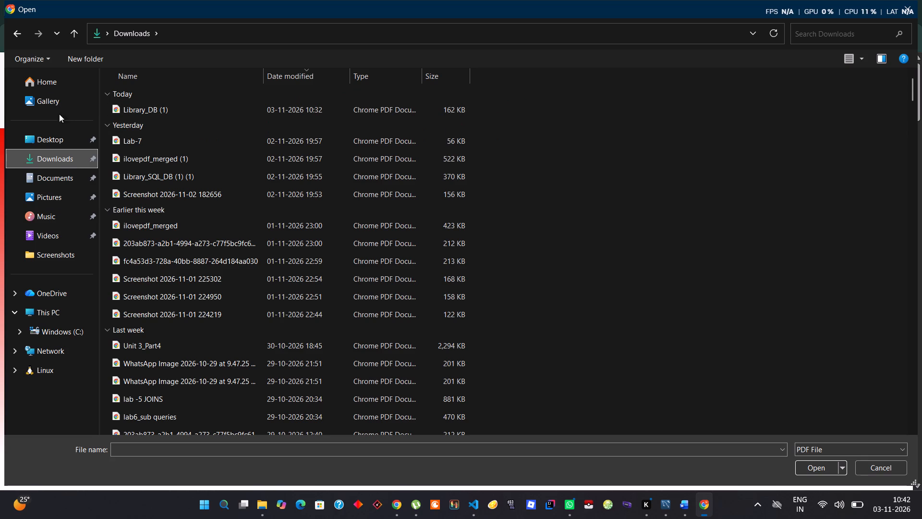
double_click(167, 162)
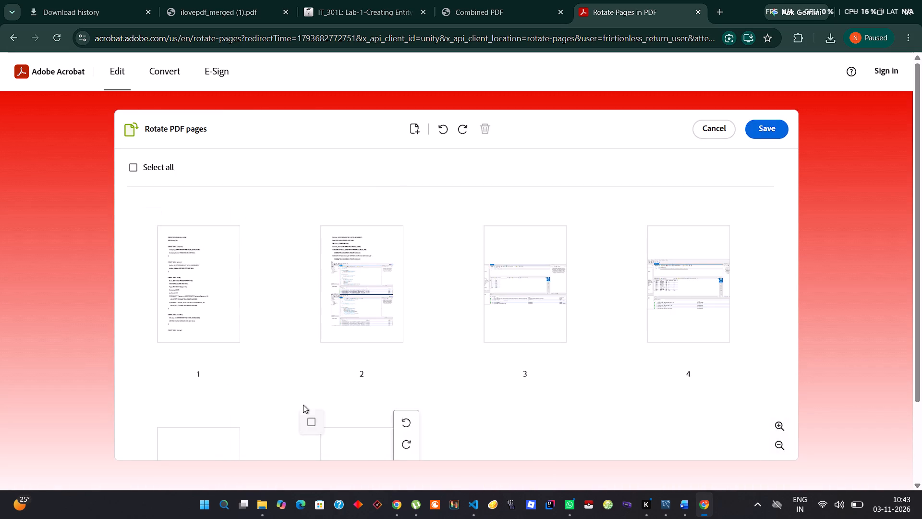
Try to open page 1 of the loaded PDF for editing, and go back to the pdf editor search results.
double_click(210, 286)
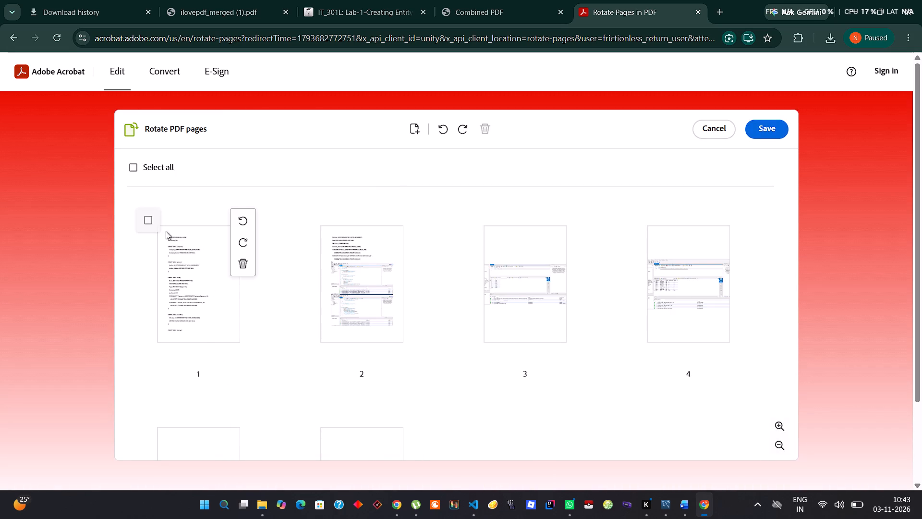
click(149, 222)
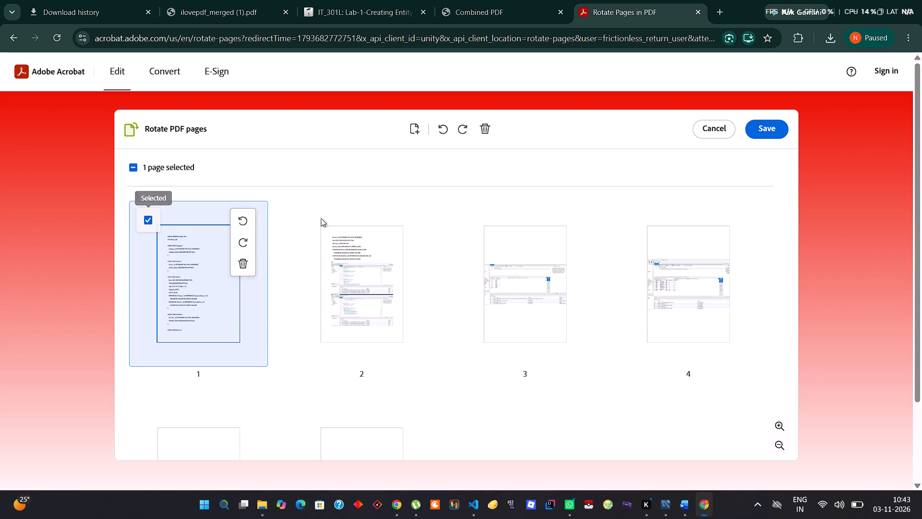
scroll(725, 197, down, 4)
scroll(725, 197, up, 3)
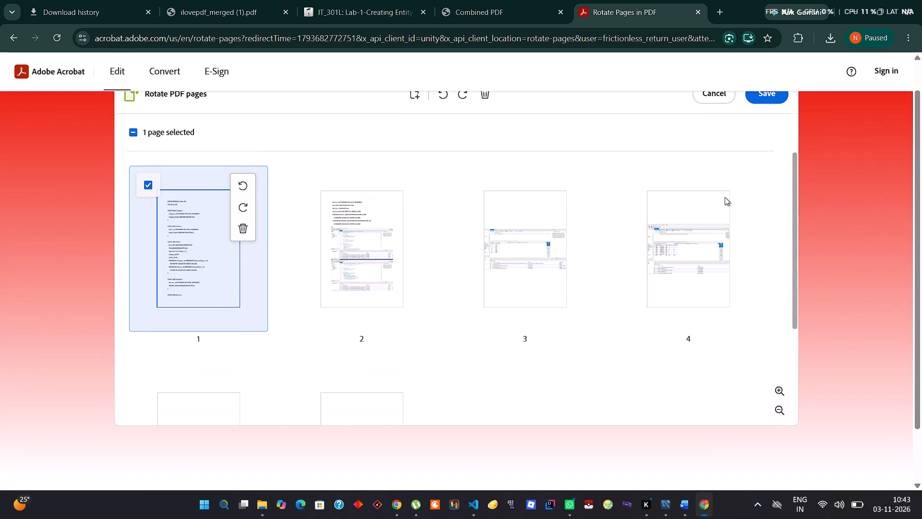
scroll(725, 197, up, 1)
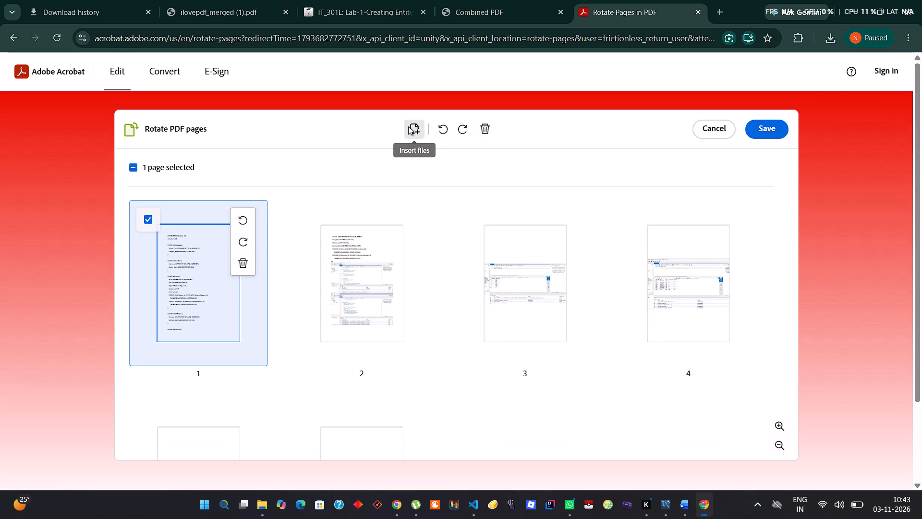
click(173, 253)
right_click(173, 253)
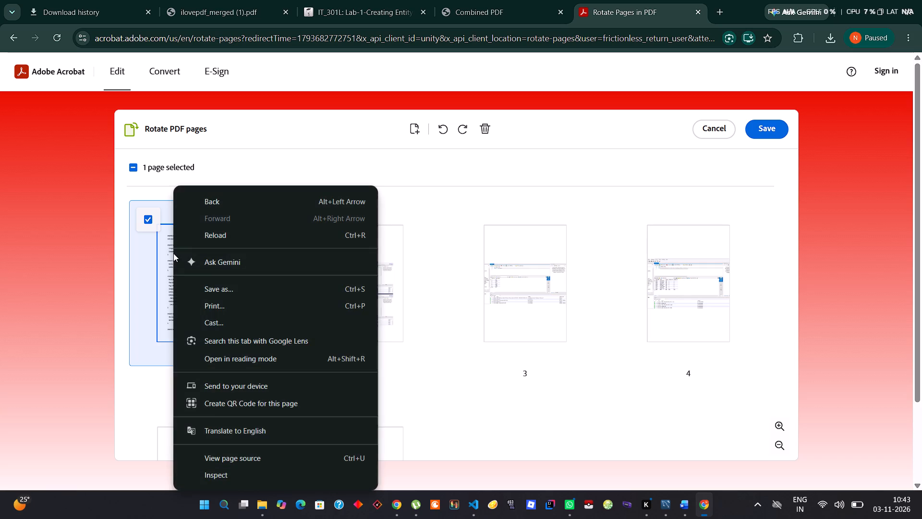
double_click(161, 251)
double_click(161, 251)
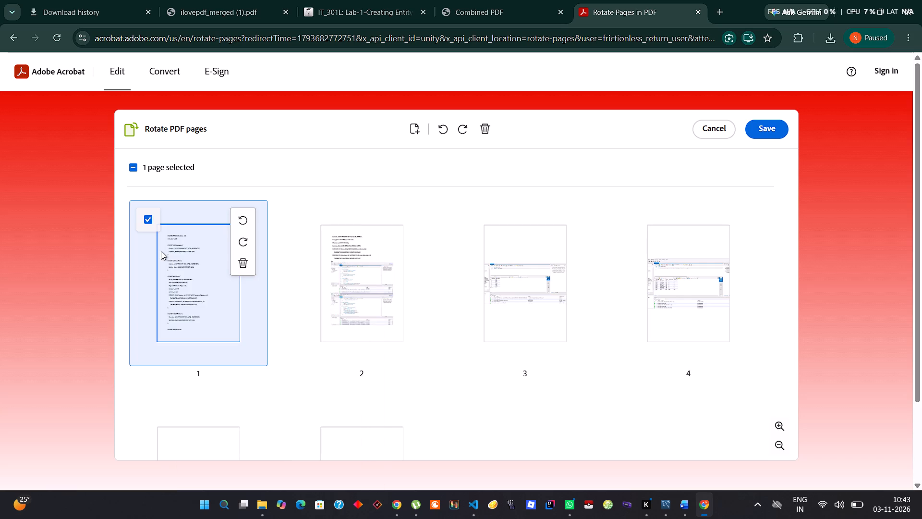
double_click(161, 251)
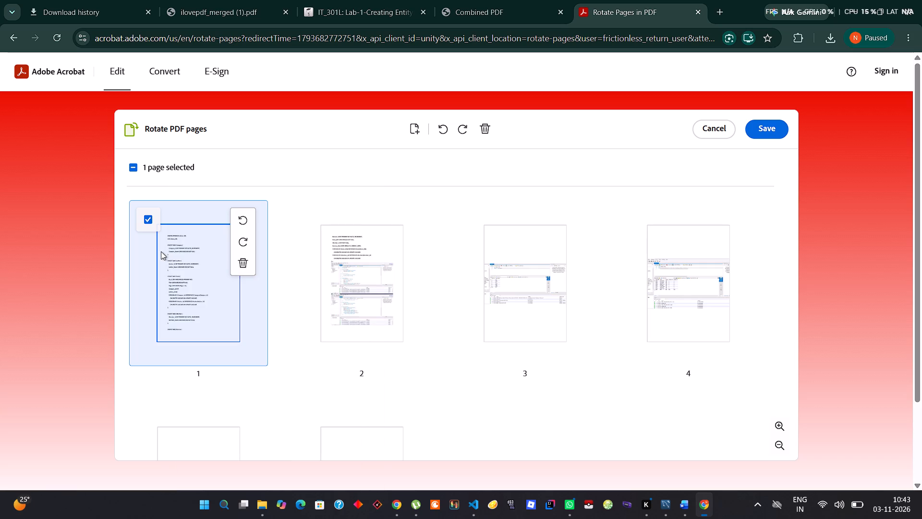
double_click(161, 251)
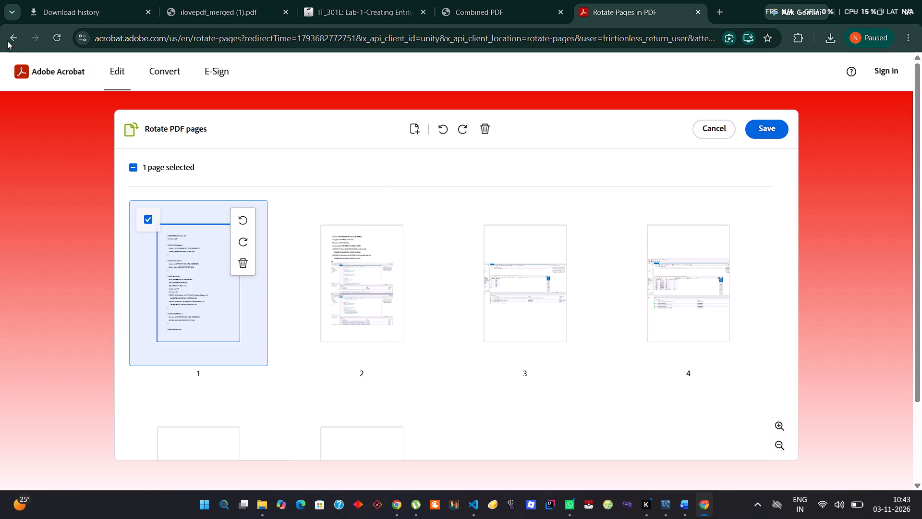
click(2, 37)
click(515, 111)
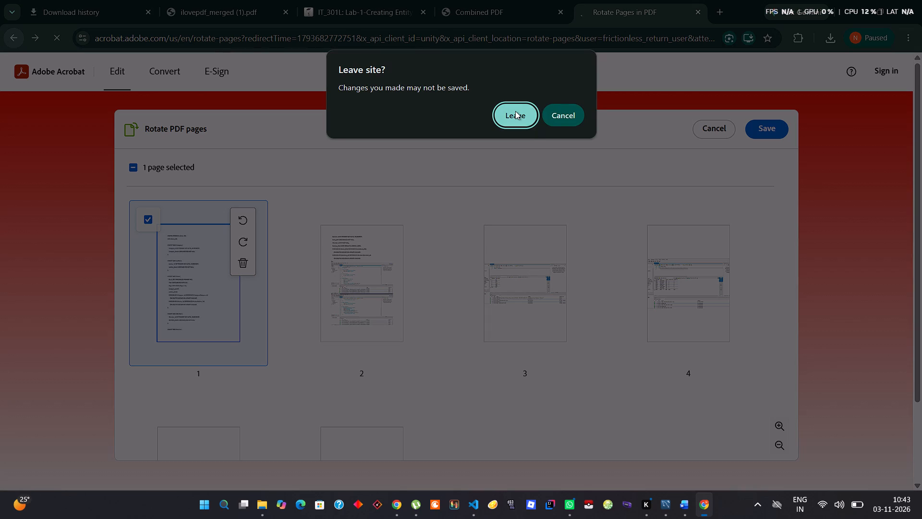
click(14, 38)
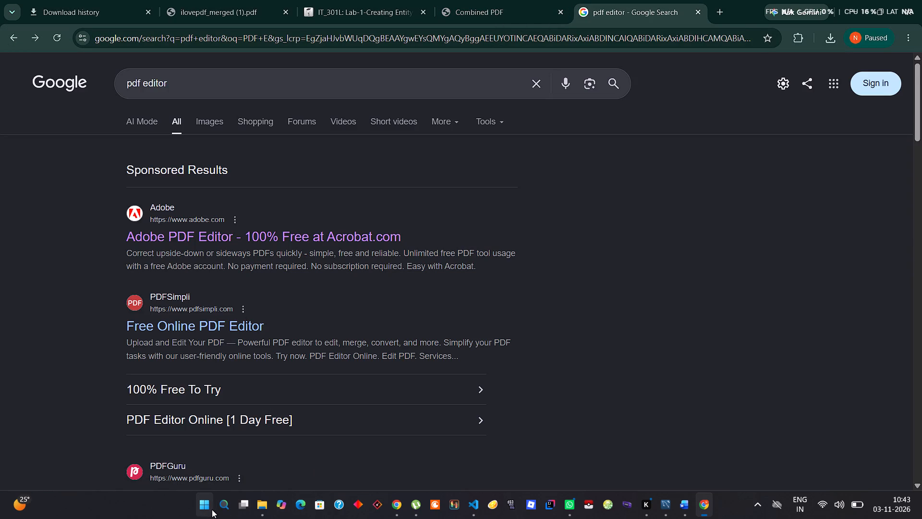
In Word's Library_SQL_DB document, add the line "GITHUB LINK->" above CREATE DATABASE, with a blank line between them.
click(677, 507)
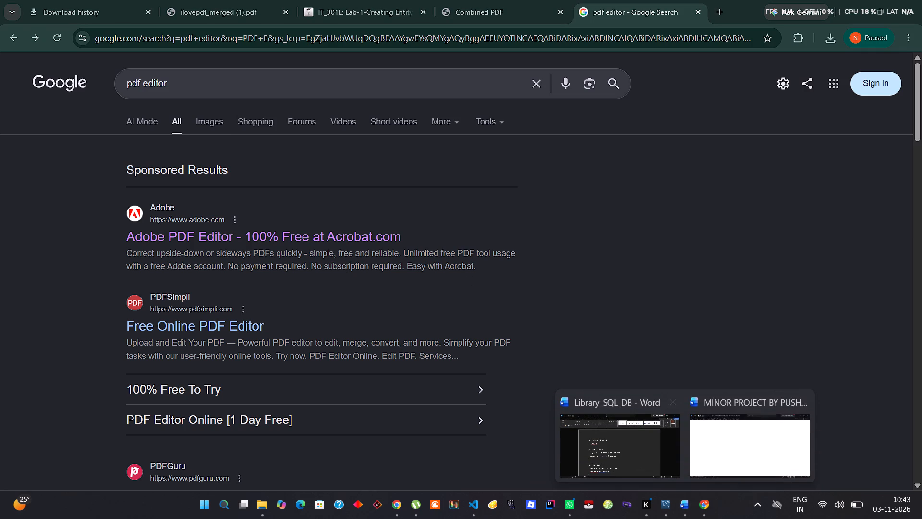
click(664, 470)
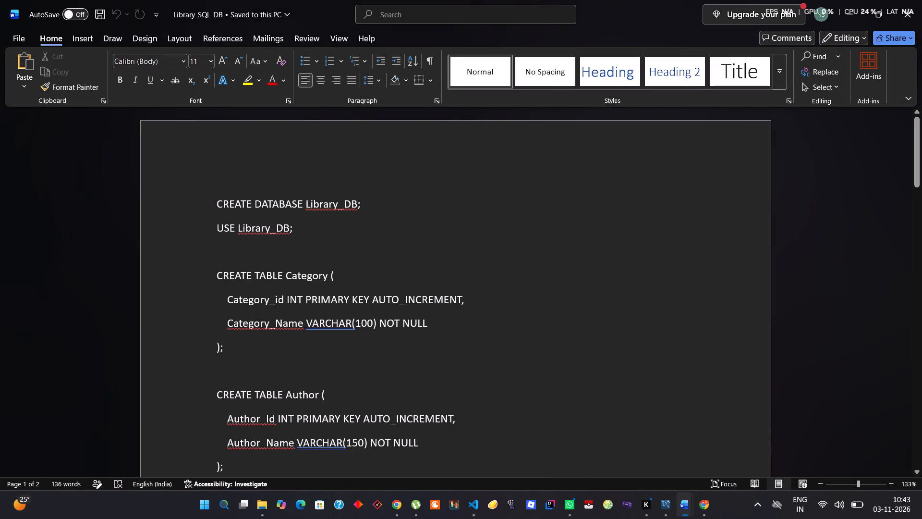
click(306, 187)
click(275, 168)
click(216, 200)
key(Return)
key(Return)
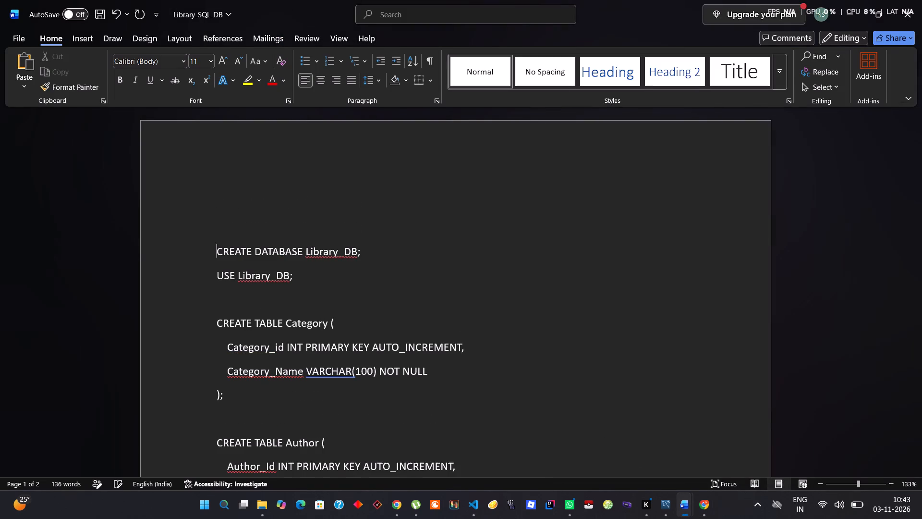
key(Up)
key(Up)
text(GITHUB LINK->)
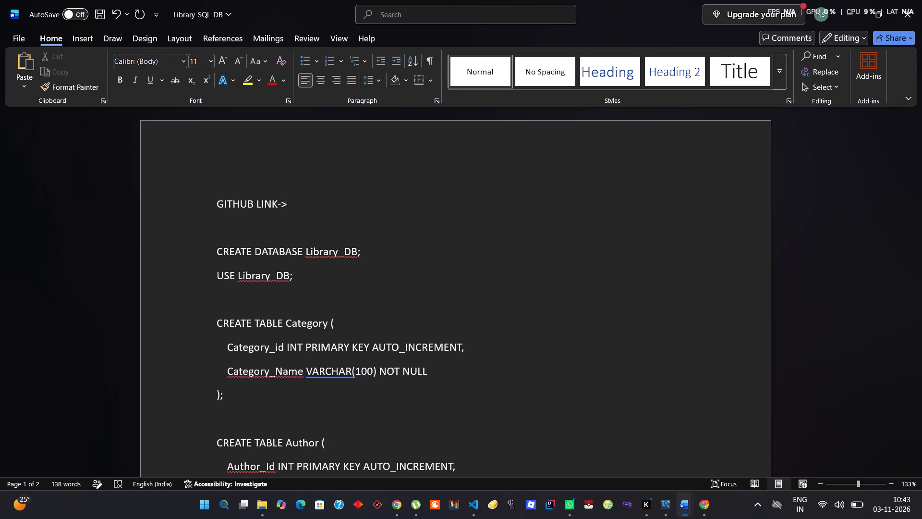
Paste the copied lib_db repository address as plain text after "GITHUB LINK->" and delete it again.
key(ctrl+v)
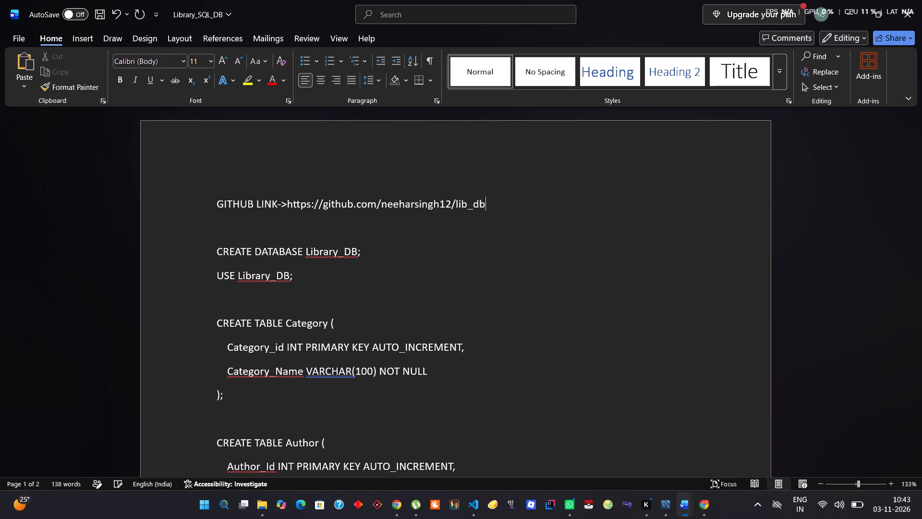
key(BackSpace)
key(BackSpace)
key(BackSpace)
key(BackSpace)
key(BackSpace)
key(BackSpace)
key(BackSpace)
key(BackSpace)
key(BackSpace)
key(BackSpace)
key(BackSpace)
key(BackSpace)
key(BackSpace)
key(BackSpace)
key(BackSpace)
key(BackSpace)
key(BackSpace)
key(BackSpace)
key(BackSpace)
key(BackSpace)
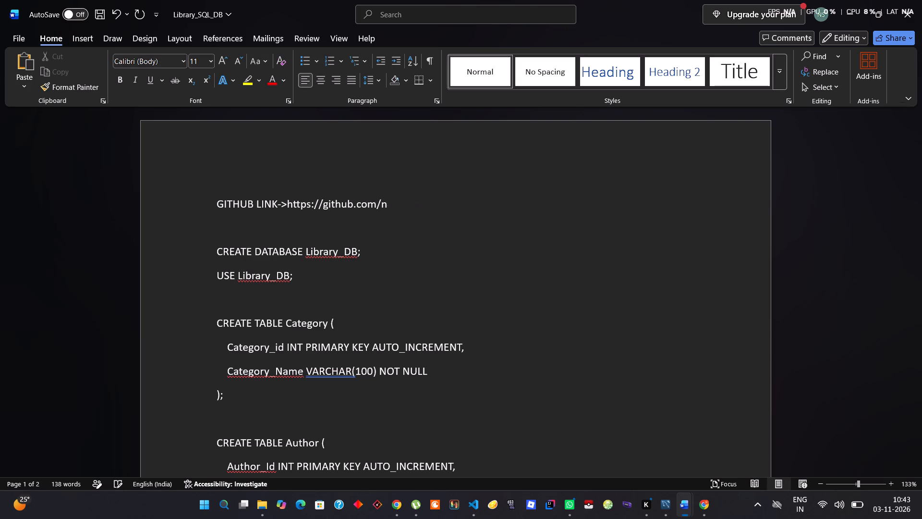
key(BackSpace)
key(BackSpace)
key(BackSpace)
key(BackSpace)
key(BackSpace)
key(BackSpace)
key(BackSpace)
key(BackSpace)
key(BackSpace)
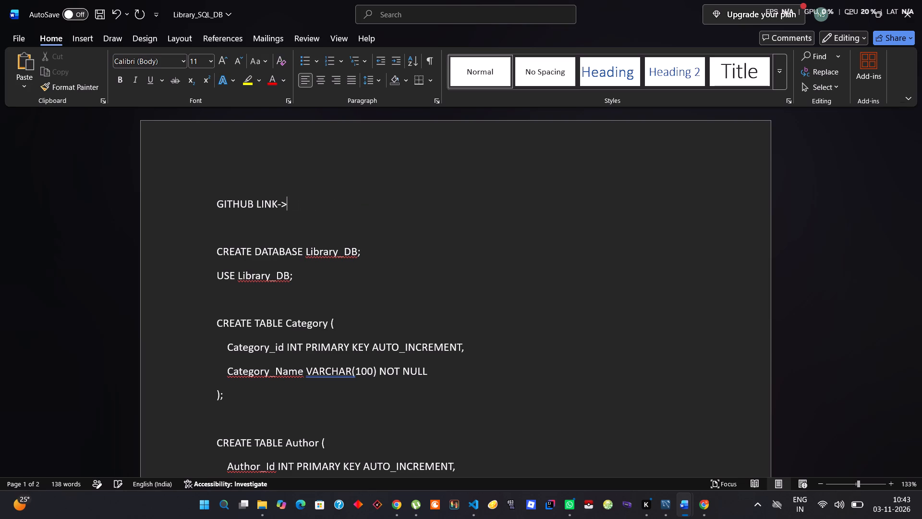
Insert a hyperlink to the copied lib_db repository address after "GITHUB LINK->", with the address as its display text.
key(ctrl+k)
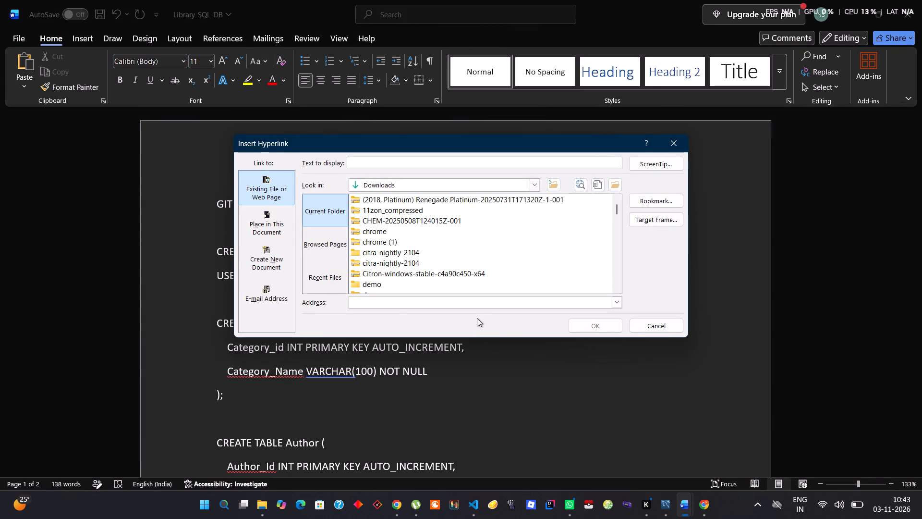
key(ctrl+v)
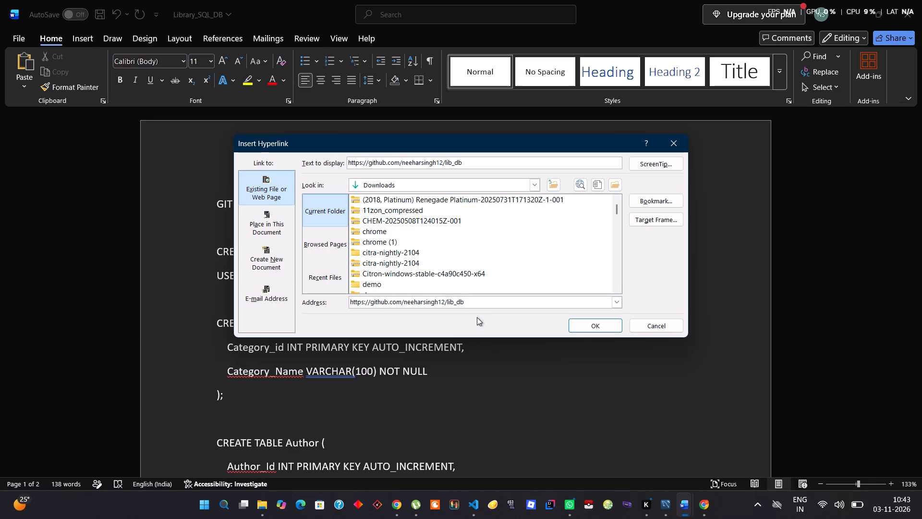
click(589, 326)
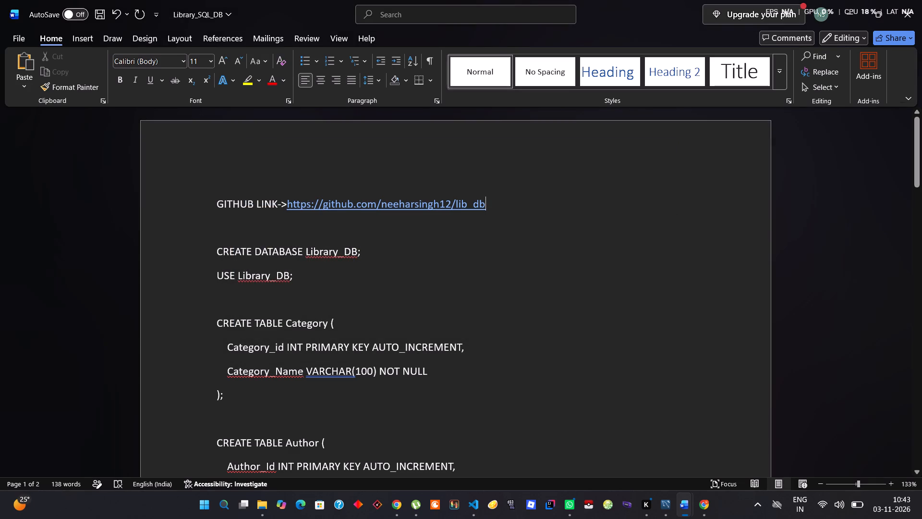
Follow the new hyperlink to check that it leads to the lib_db repository.
ctrl+click(425, 202)
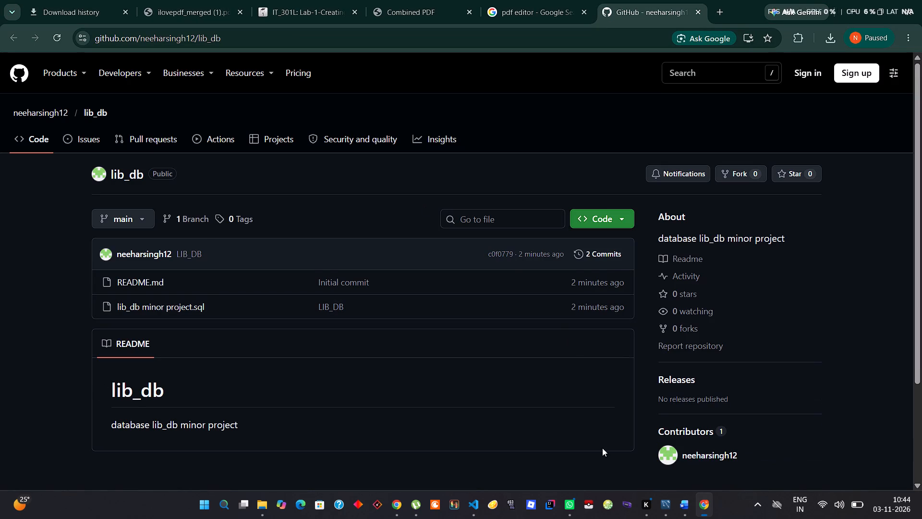
Switch back to the Library_SQL_DB document in Word and look through its pages with the GitHub link at the top.
click(679, 497)
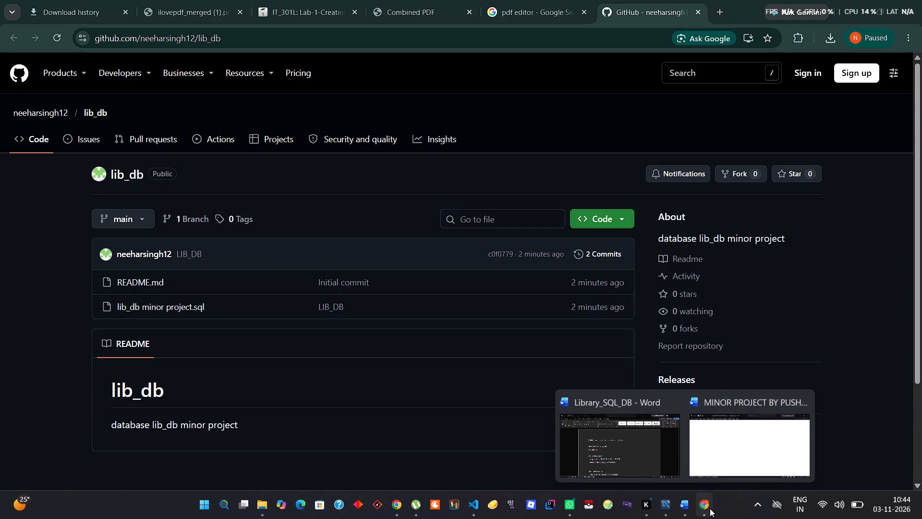
click(684, 498)
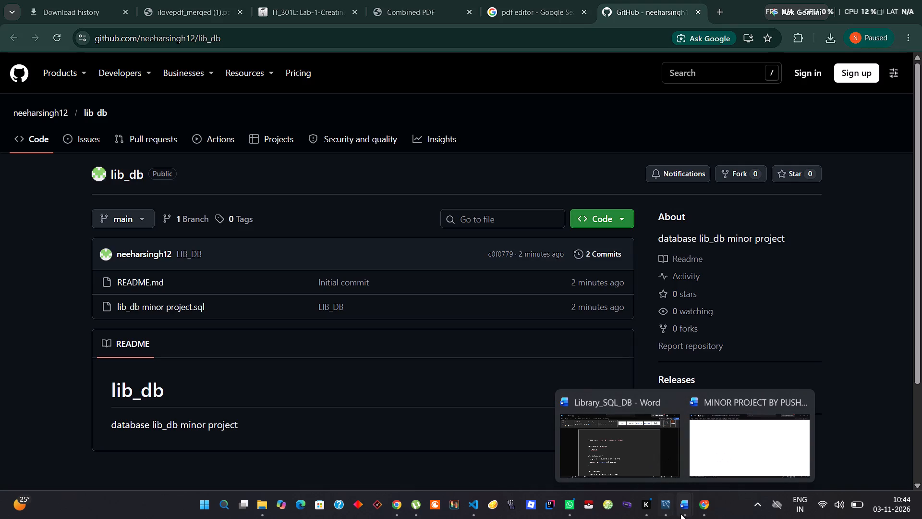
click(680, 514)
click(638, 464)
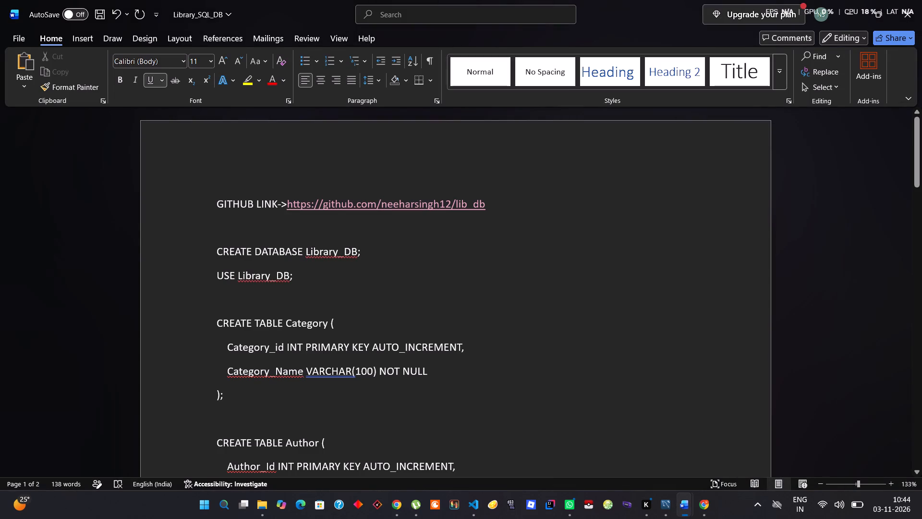
click(588, 347)
scroll(588, 347, down, 13)
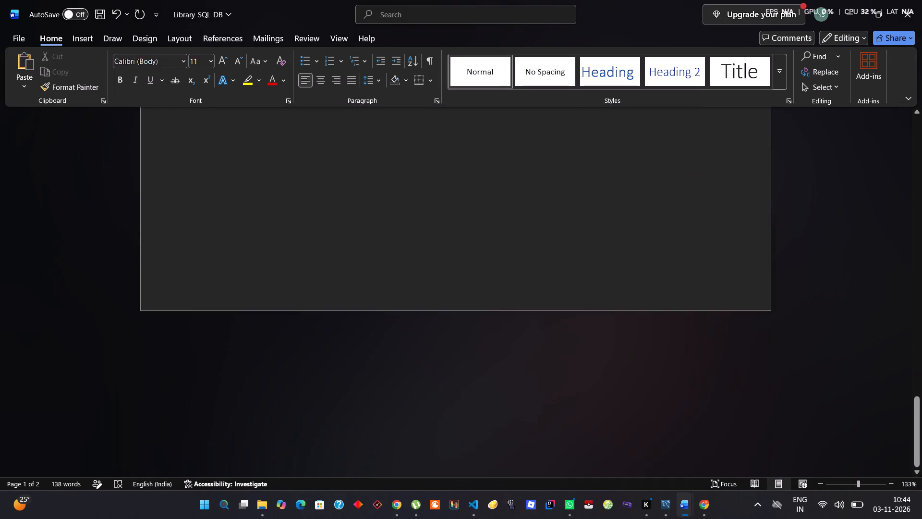
scroll(588, 347, up, 16)
scroll(588, 347, up, 5)
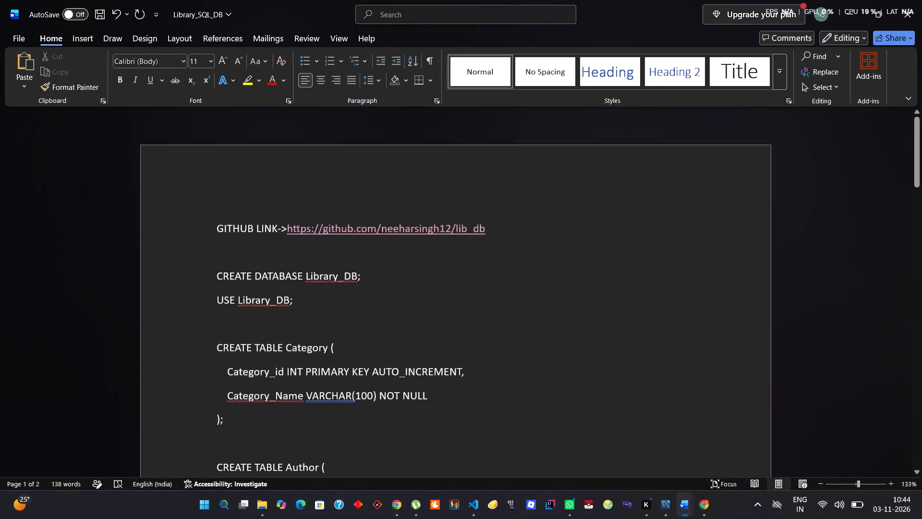
Save the document under the new name Library_SQL_DB_PROJECT as a Word document in the Downloads folder.
click(21, 45)
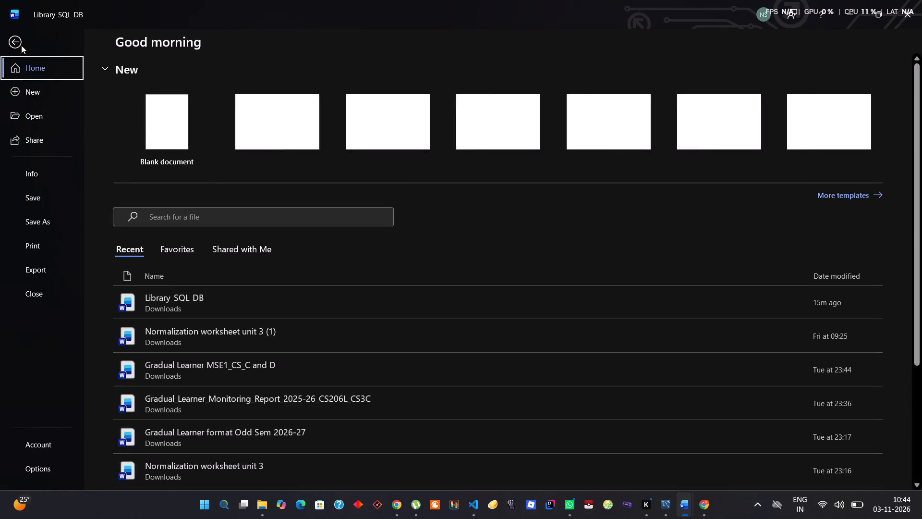
click(53, 220)
click(404, 129)
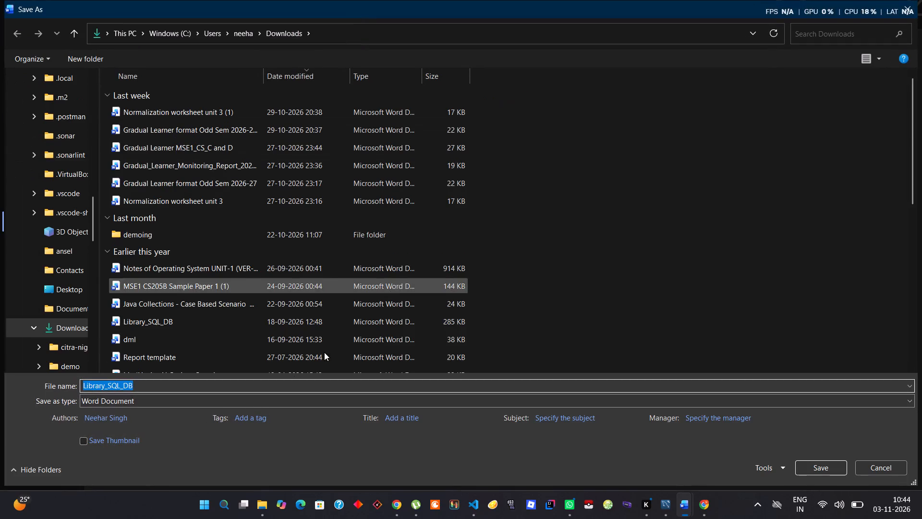
click(240, 386)
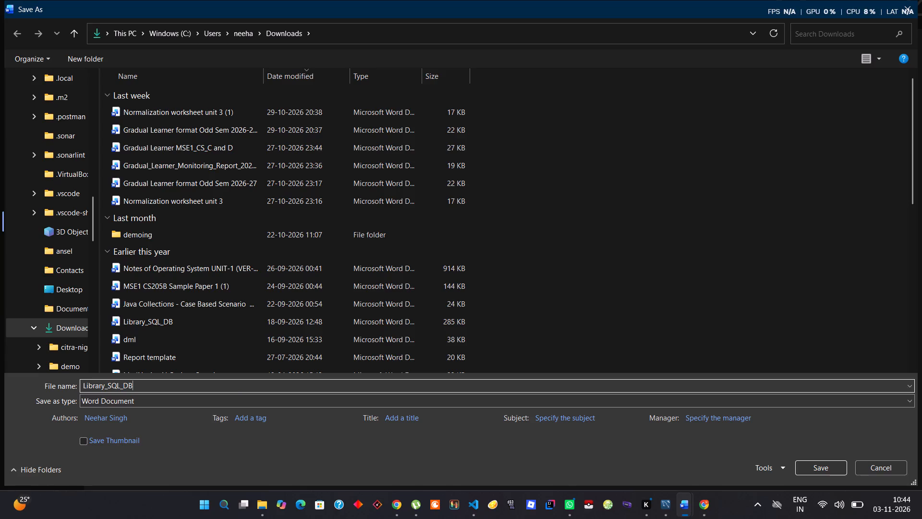
text(_PROJECT)
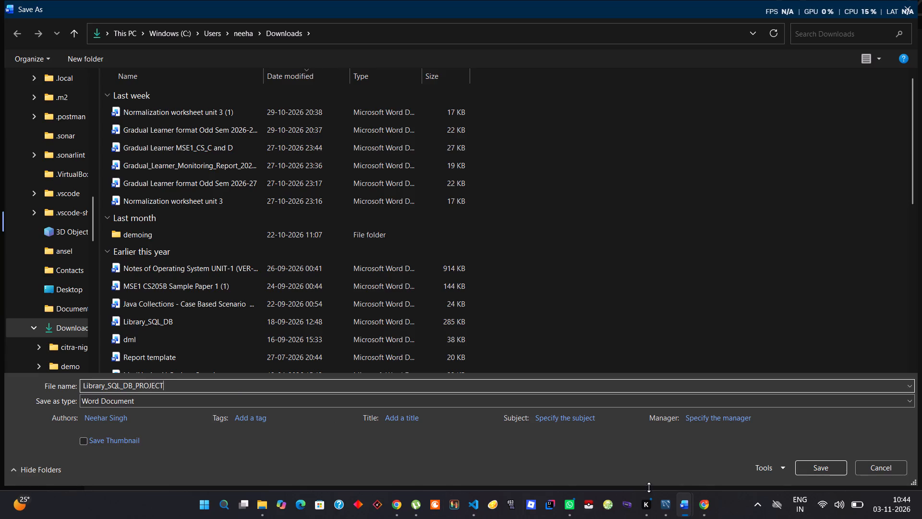
click(821, 465)
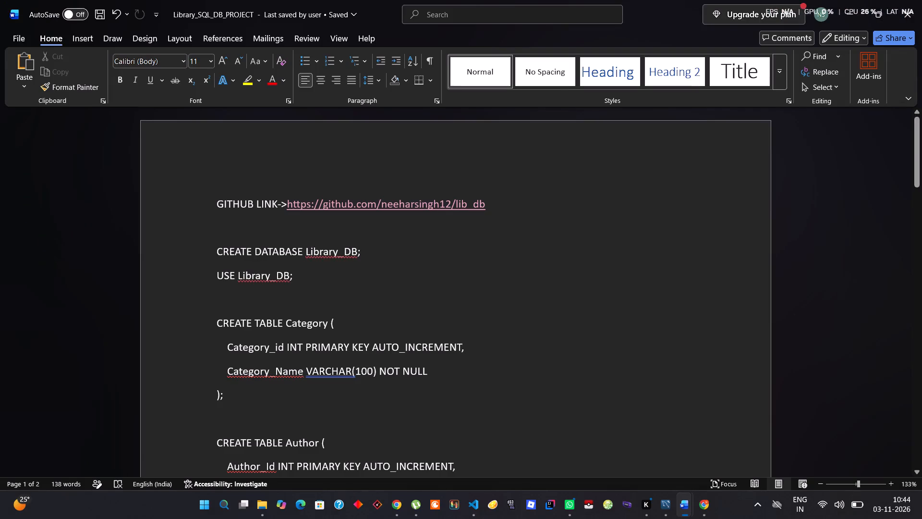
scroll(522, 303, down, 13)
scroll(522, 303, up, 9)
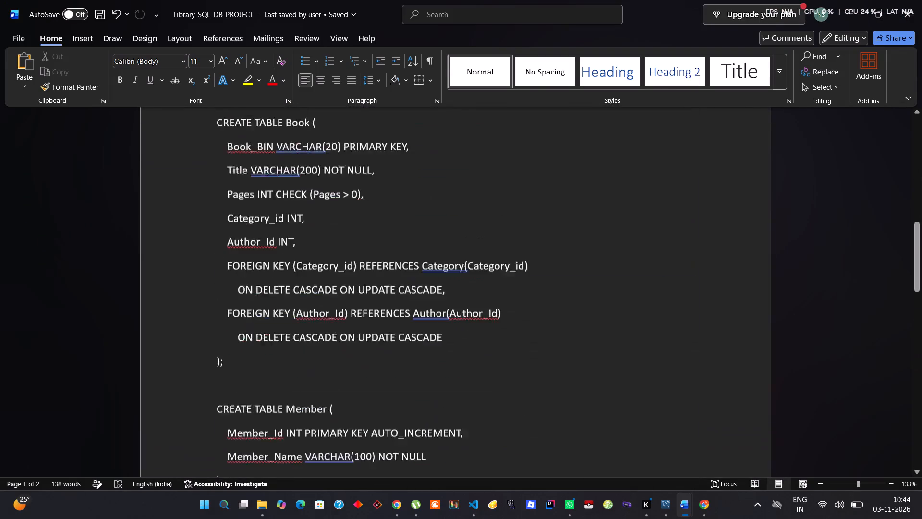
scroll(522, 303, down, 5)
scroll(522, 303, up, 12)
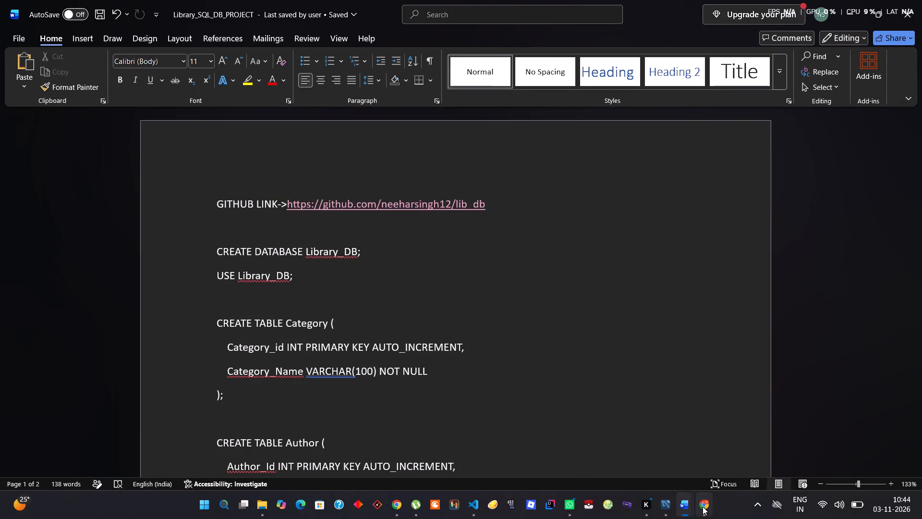
In Chrome, close the GitHub page, search the web for "WORD TO PDF" in a new tab and open iLovePDF's converter.
click(703, 507)
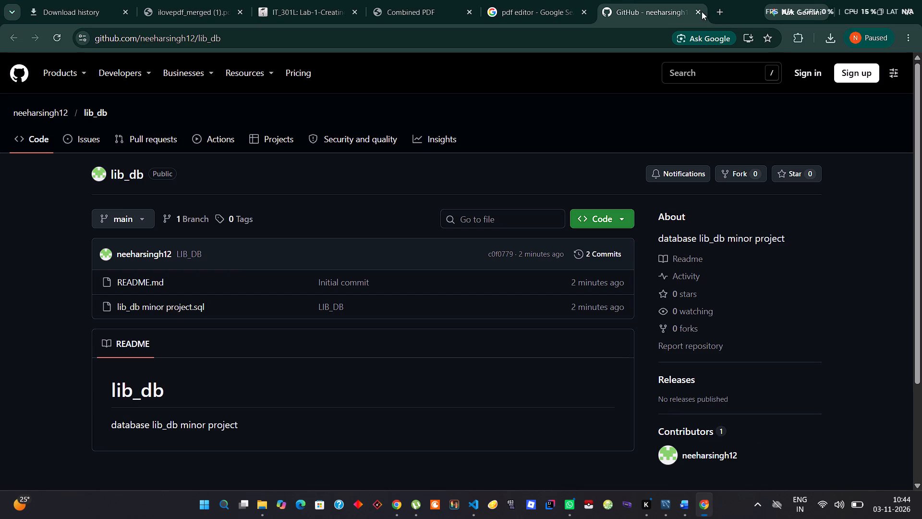
click(702, 12)
click(718, 6)
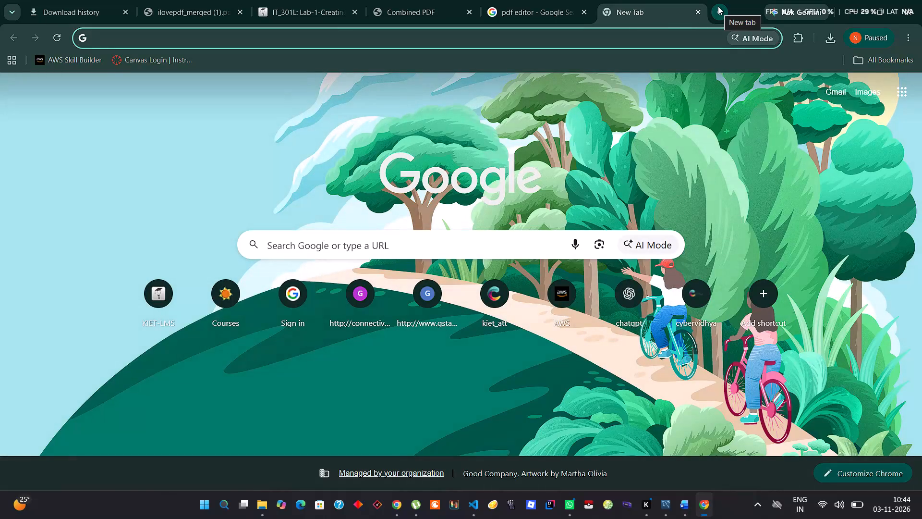
key(d)
key(BackSpace)
key(BackSpace)
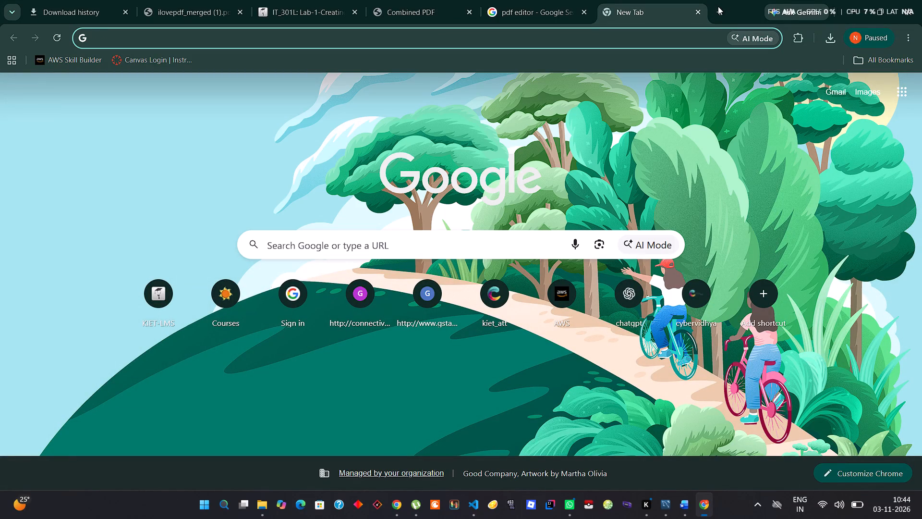
text(WORD TO PDF)
key(Return)
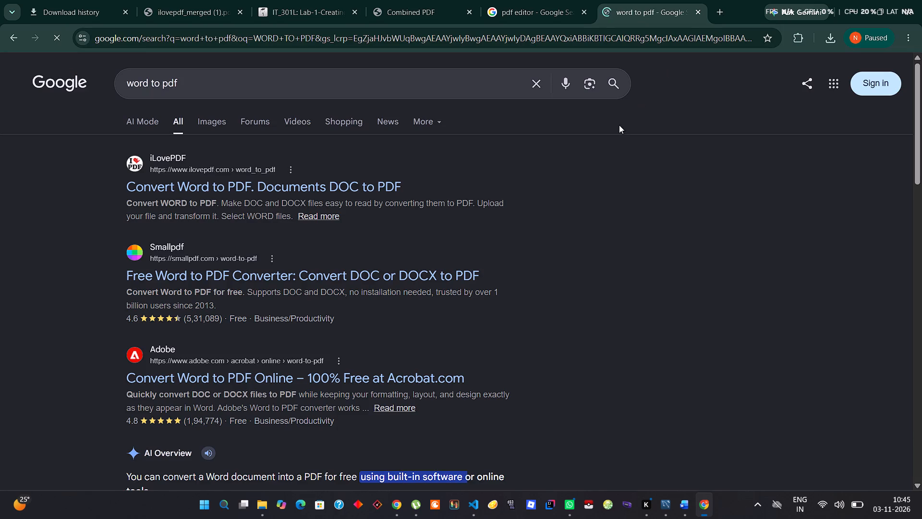
click(353, 190)
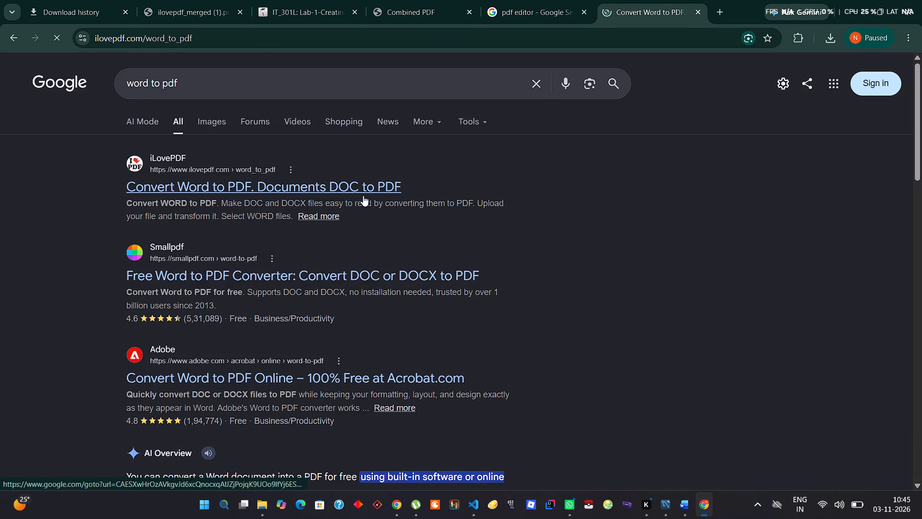
Upload the Library_SQL_DB_PROJECT Word document from Downloads and convert it to PDF.
click(470, 198)
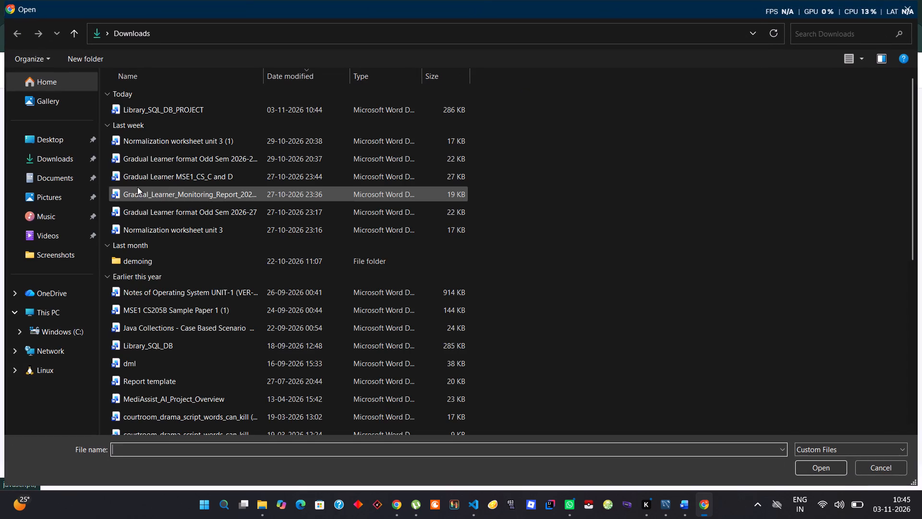
click(52, 162)
double_click(52, 162)
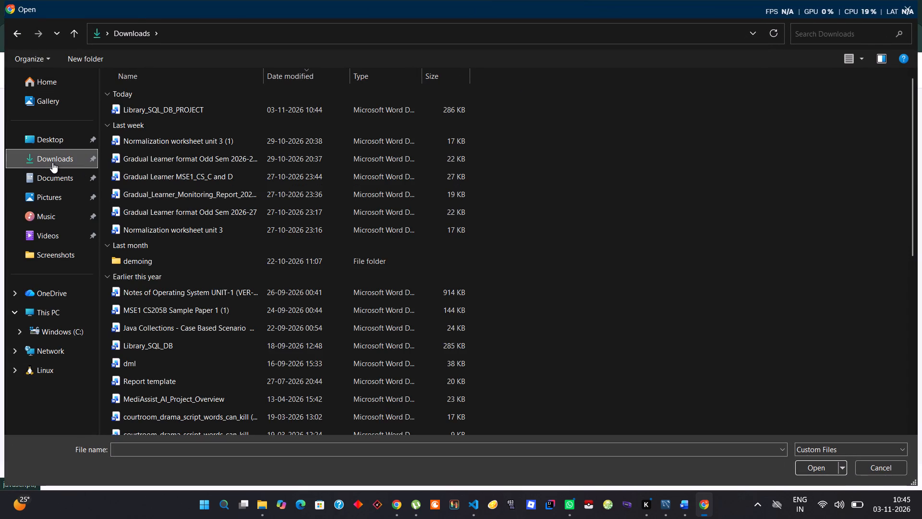
double_click(243, 114)
click(813, 457)
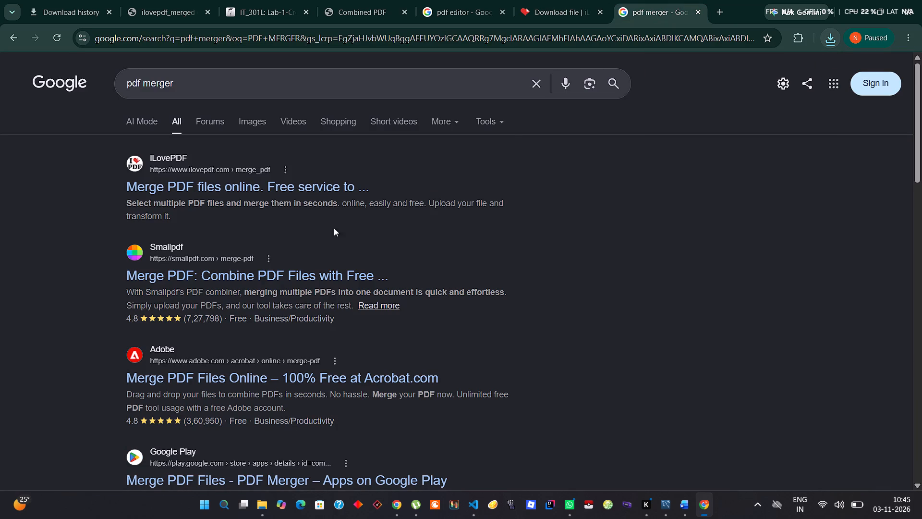
click(299, 191)
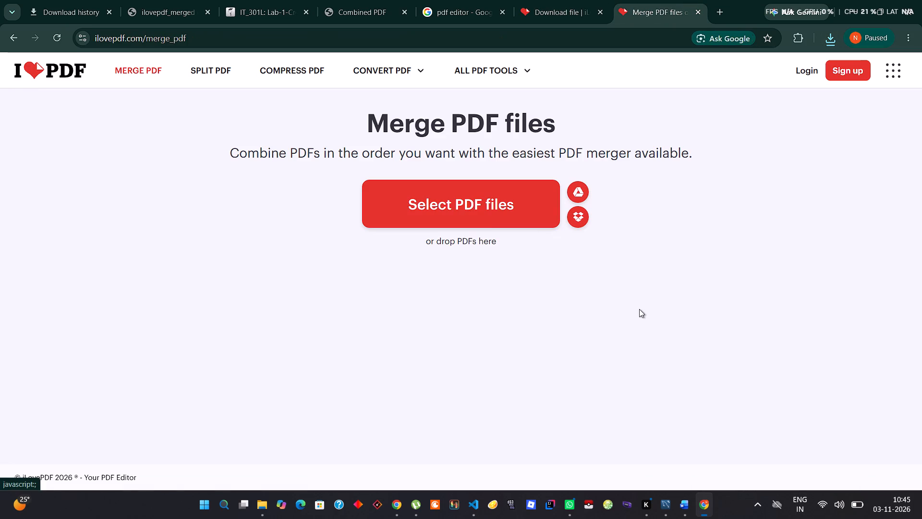
Inspect the lib_db minor project SQL file in Downloads and its script in MySQL Workbench, then return to the merge page without selecting a file.
click(478, 210)
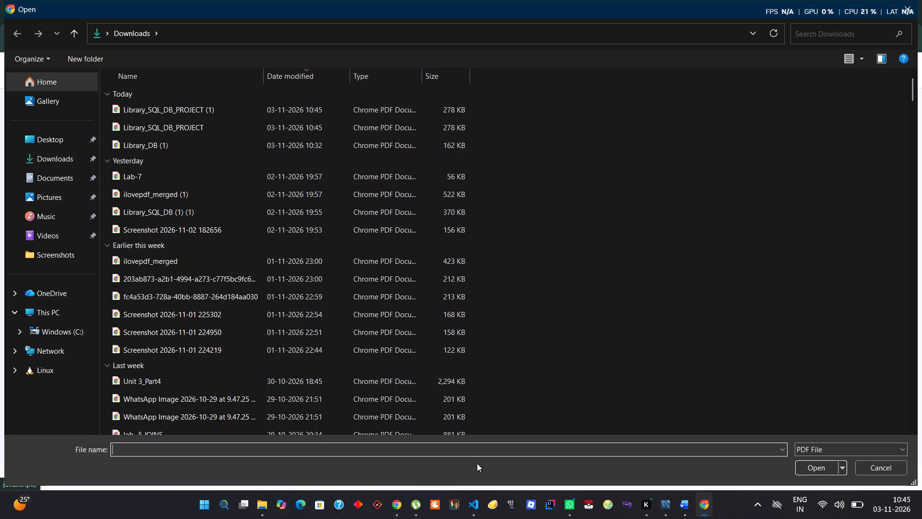
click(261, 507)
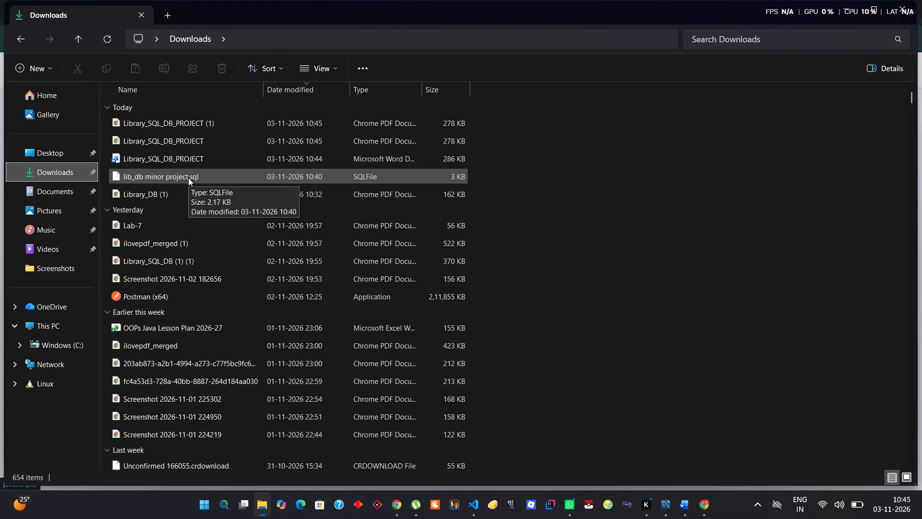
double_click(188, 178)
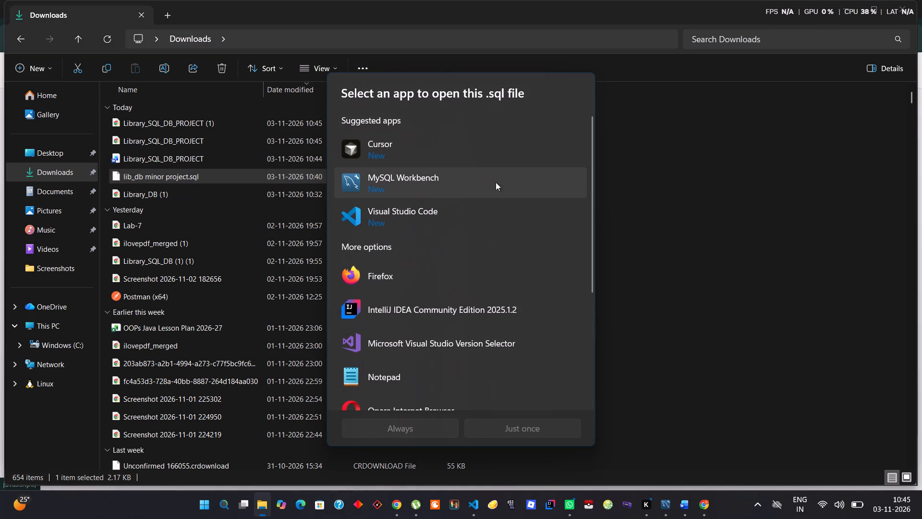
click(641, 406)
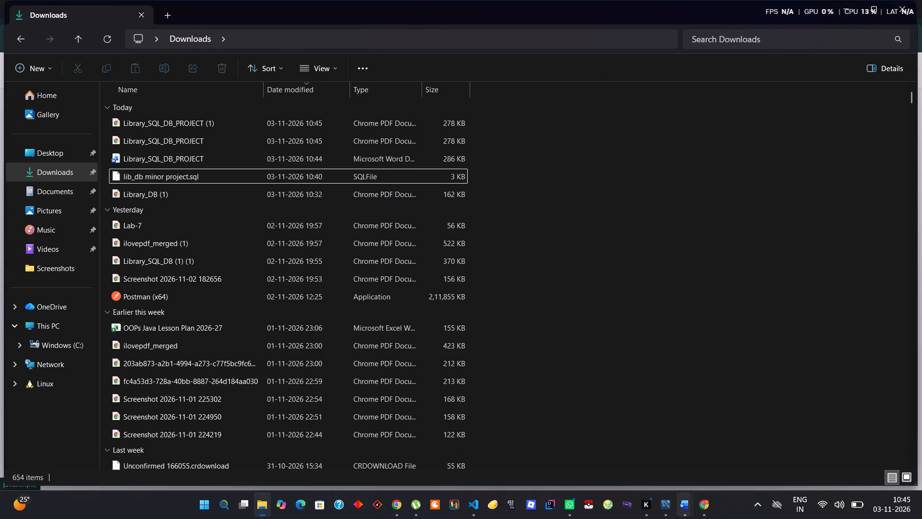
click(664, 508)
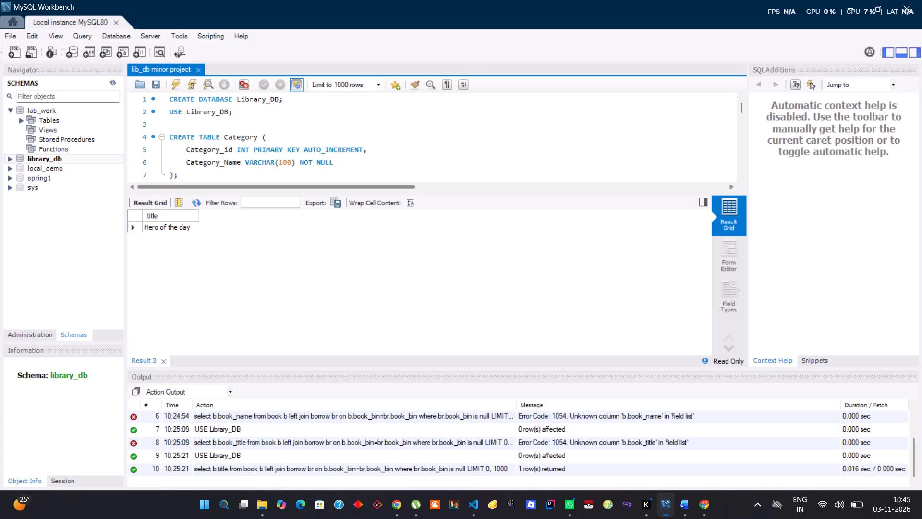
scroll(408, 114, down, 4)
scroll(408, 114, up, 4)
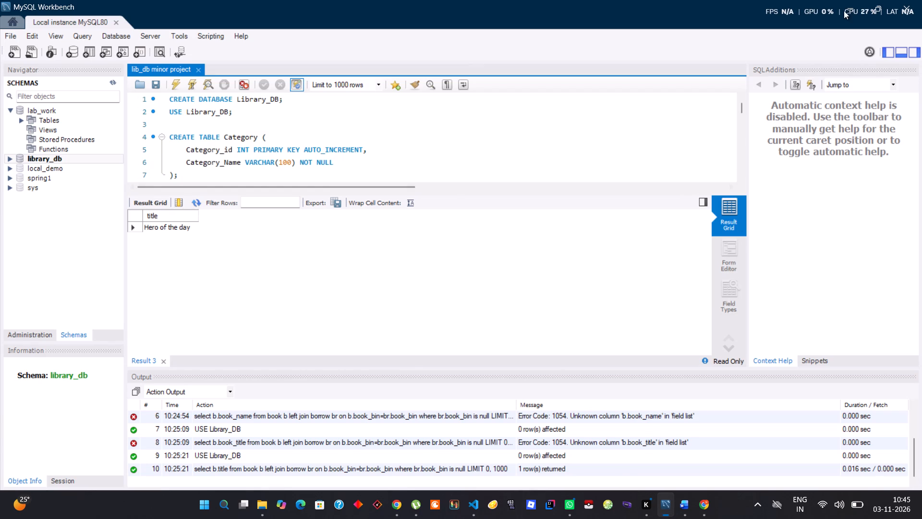
click(860, 0)
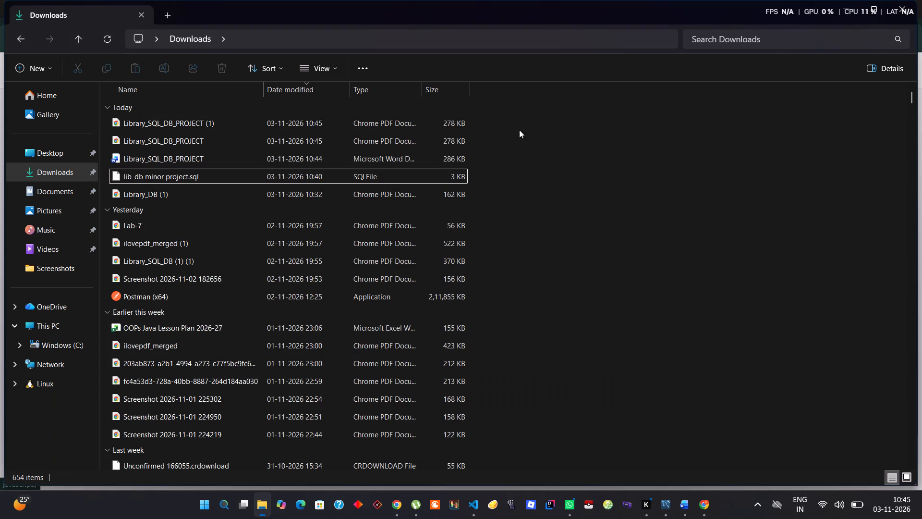
click(897, 11)
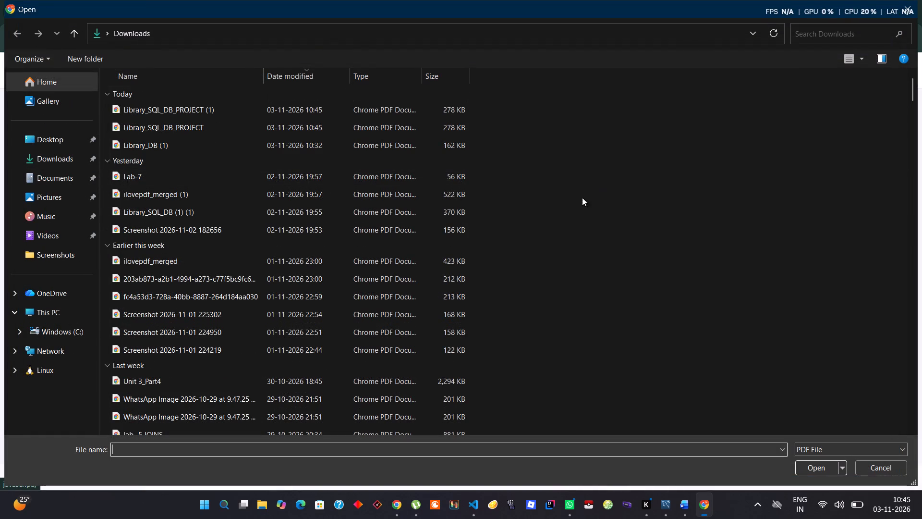
click(905, 10)
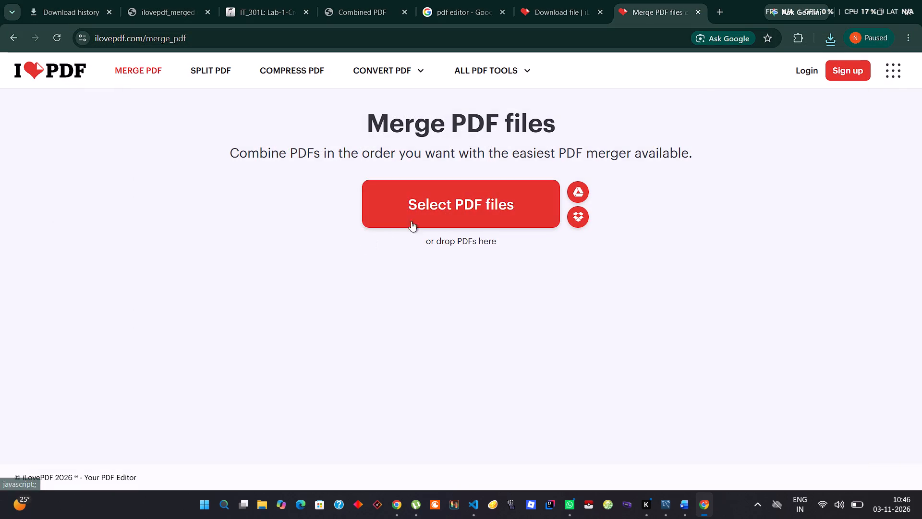
Add Library_SQL_DB_PROJECT.pdf from Downloads as the first file for merging.
click(437, 208)
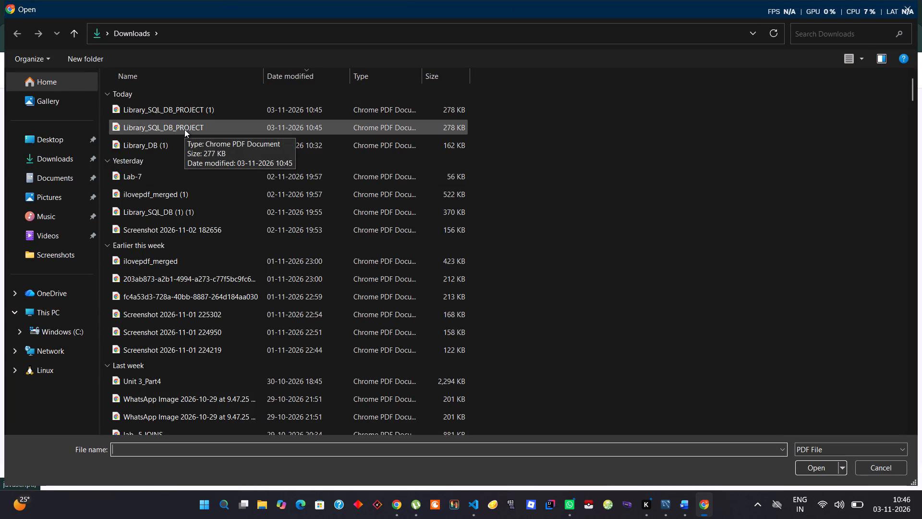
double_click(184, 129)
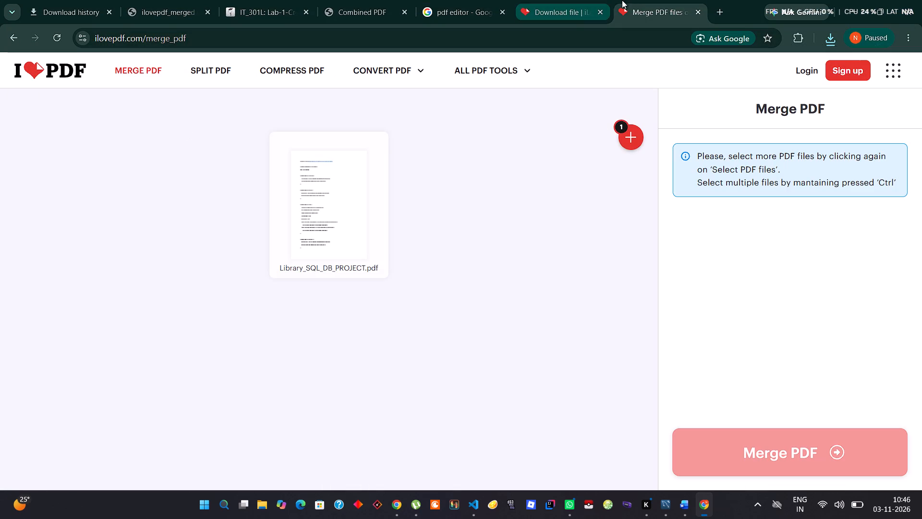
Examine Library_SQL_DB (1) (1).pdf from the download history, then return to the history.
click(82, 0)
click(187, 319)
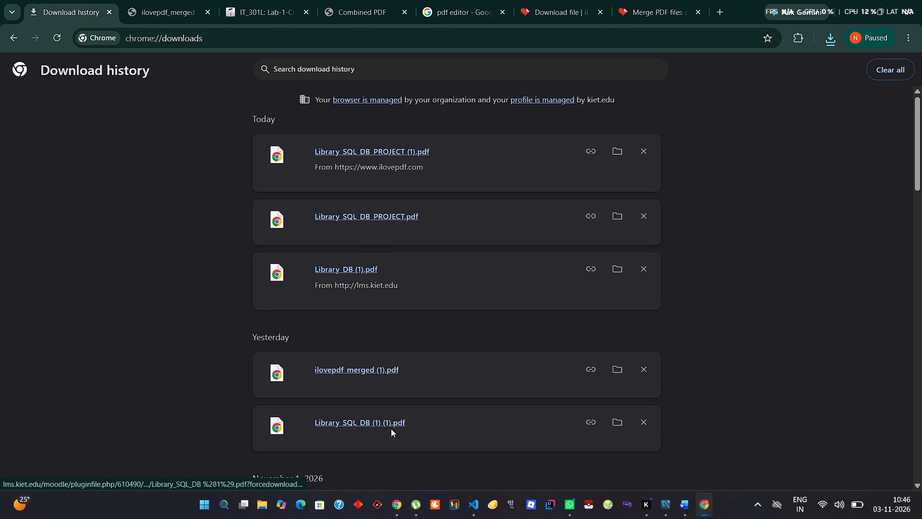
scroll(379, 432, down, 1)
click(387, 403)
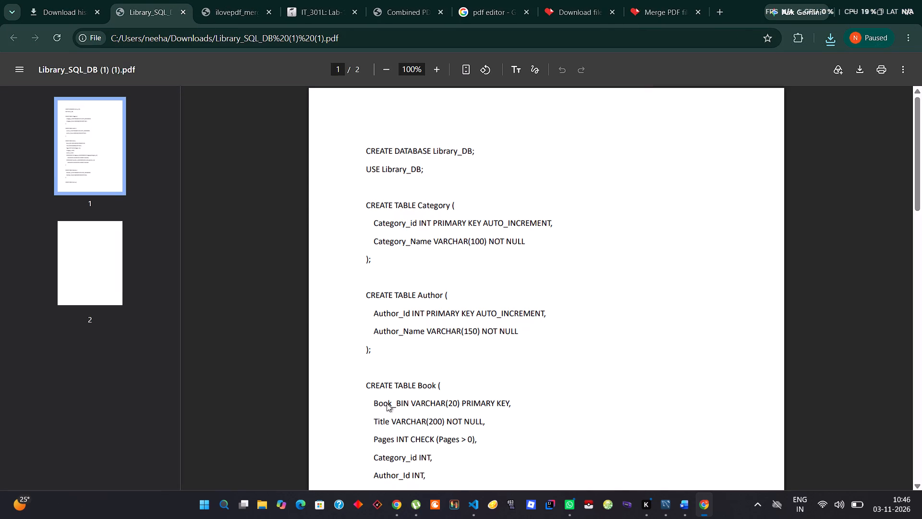
scroll(410, 356, down, 14)
click(96, 0)
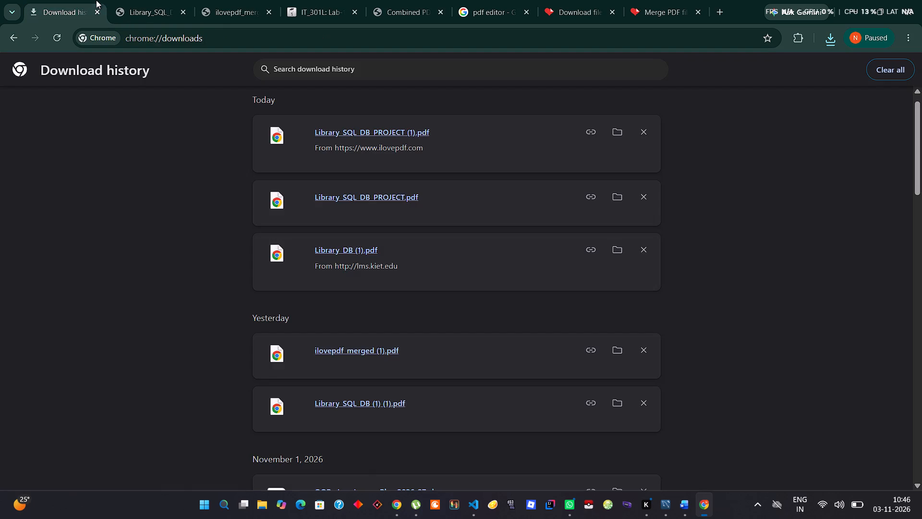
Examine Screenshot 2026-11-01 225302.pdf and Screenshot 2026-11-01 224219.pdf from the download history, closing each after viewing.
scroll(228, 354, down, 2)
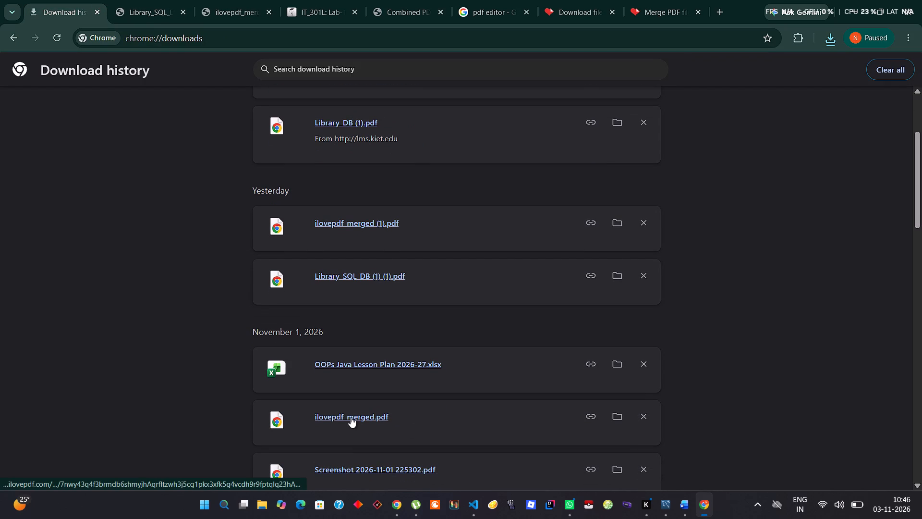
scroll(379, 272, up, 5)
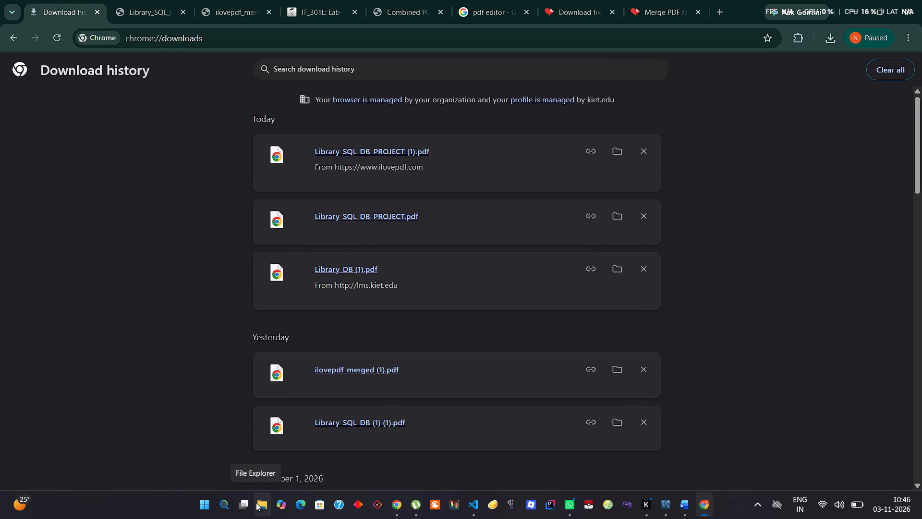
scroll(177, 408, down, 1)
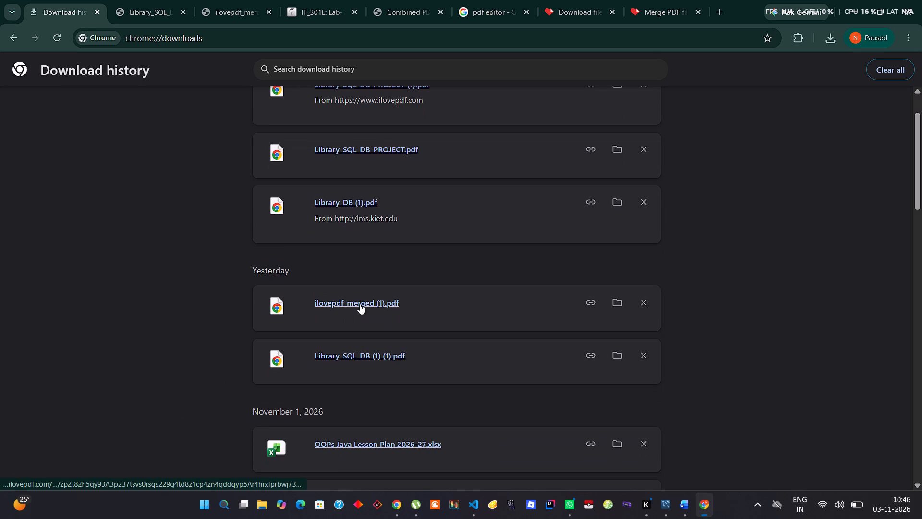
scroll(360, 304, down, 1)
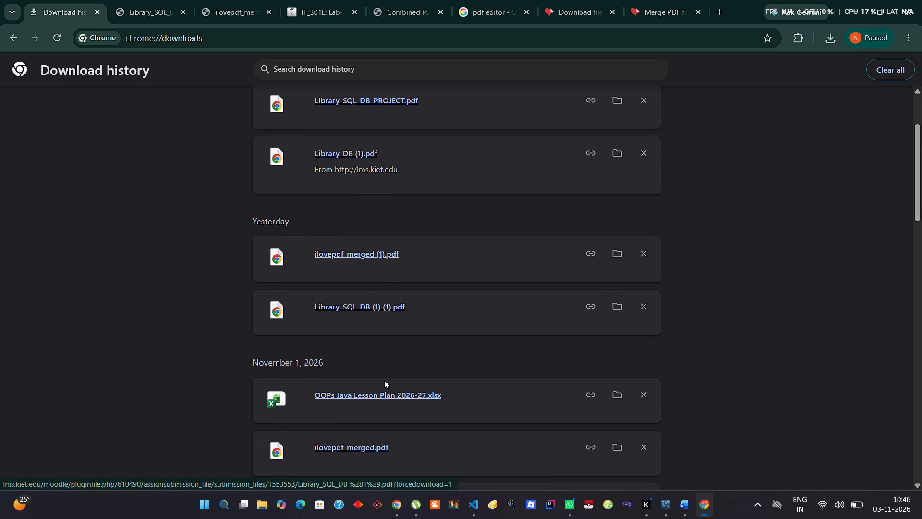
scroll(384, 380, down, 2)
click(393, 330)
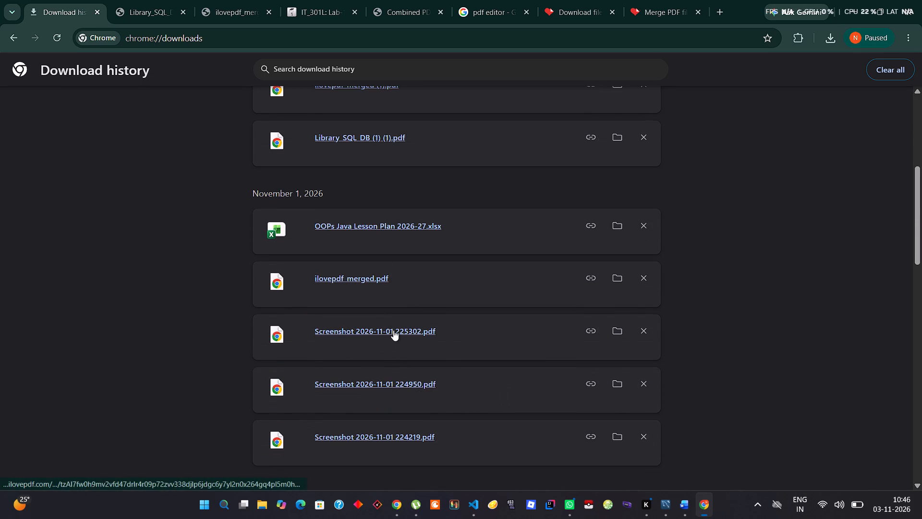
scroll(356, 335, down, 5)
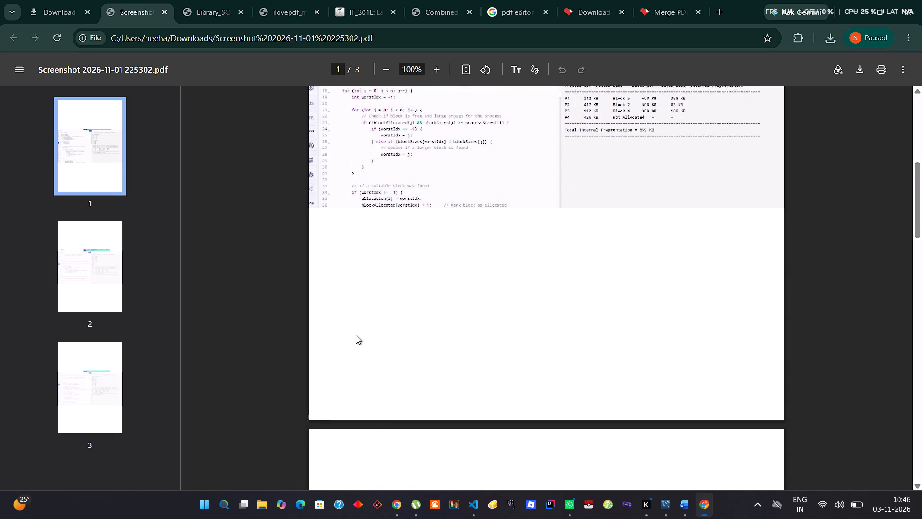
scroll(356, 335, down, 8)
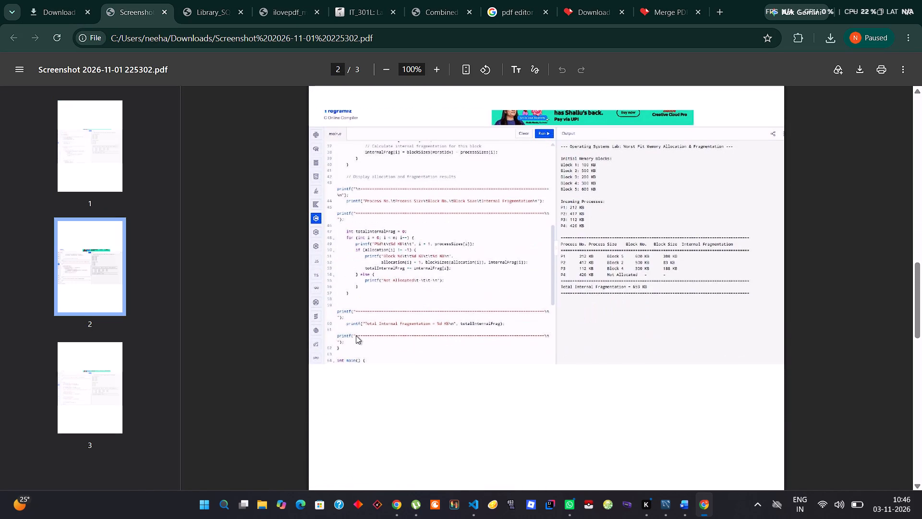
scroll(356, 335, down, 7)
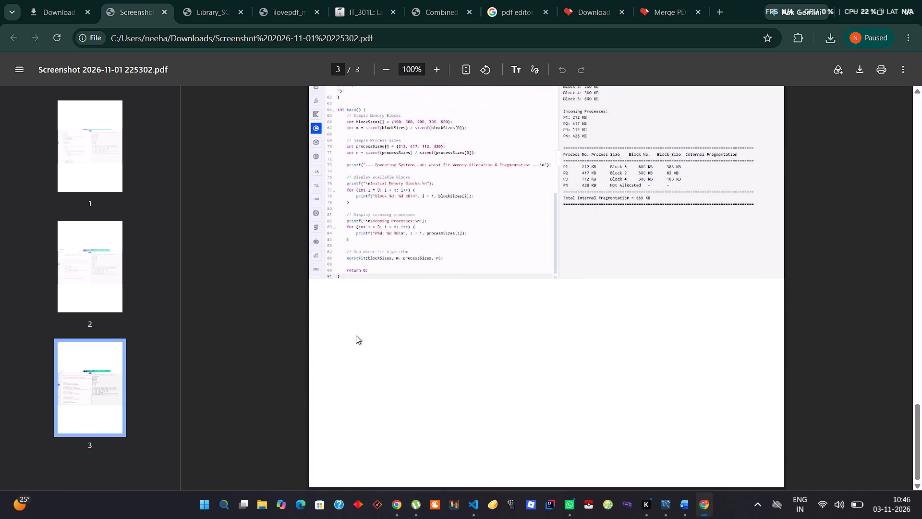
click(164, 8)
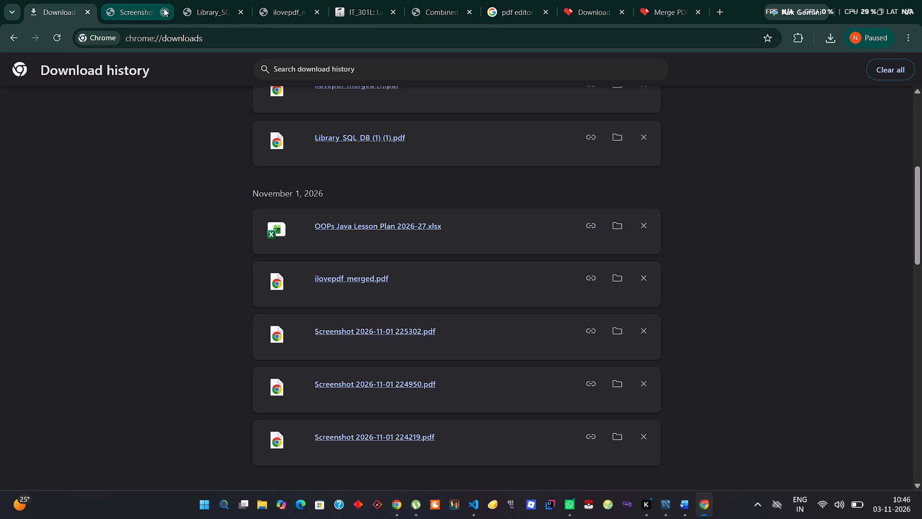
scroll(296, 417, down, 2)
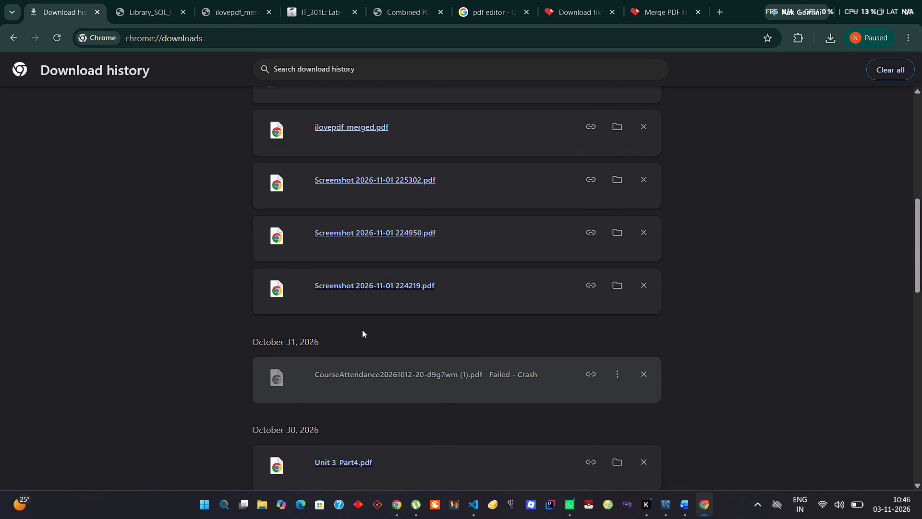
click(393, 286)
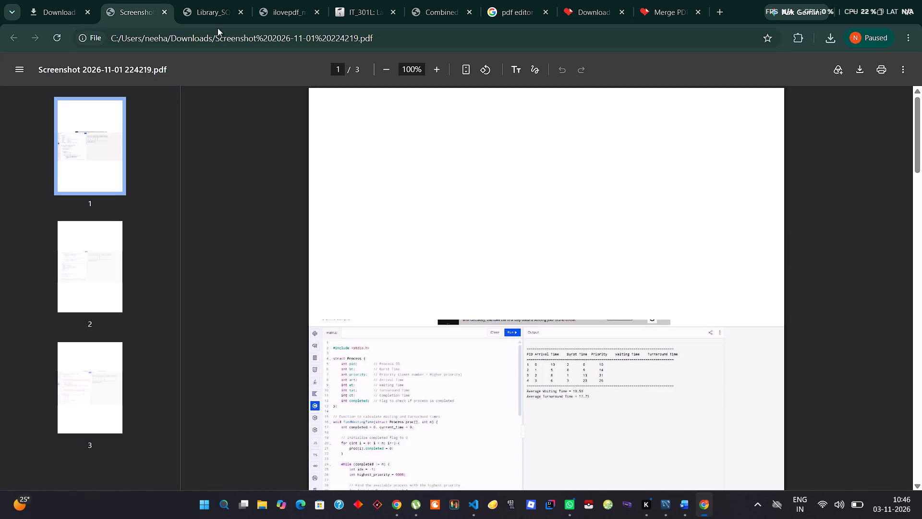
click(162, 14)
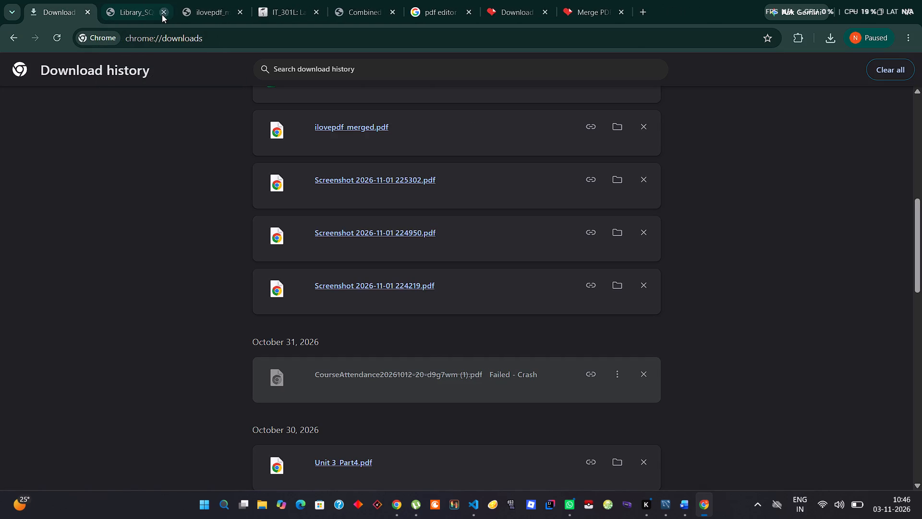
click(262, 510)
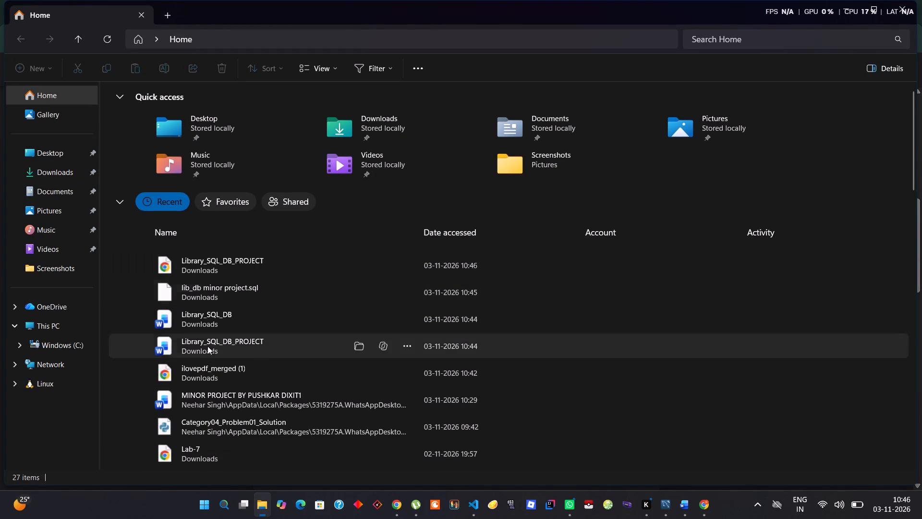
scroll(242, 434, down, 2)
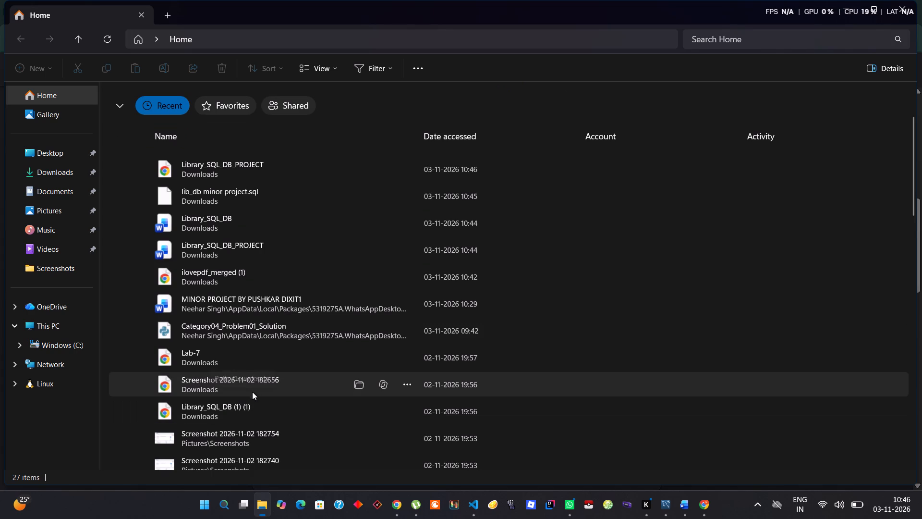
double_click(256, 390)
scroll(472, 470, down, 4)
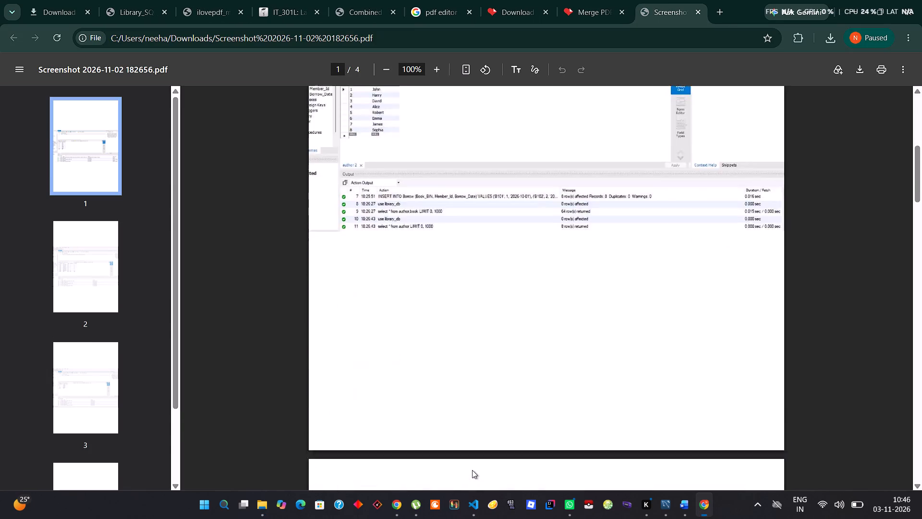
scroll(472, 470, down, 6)
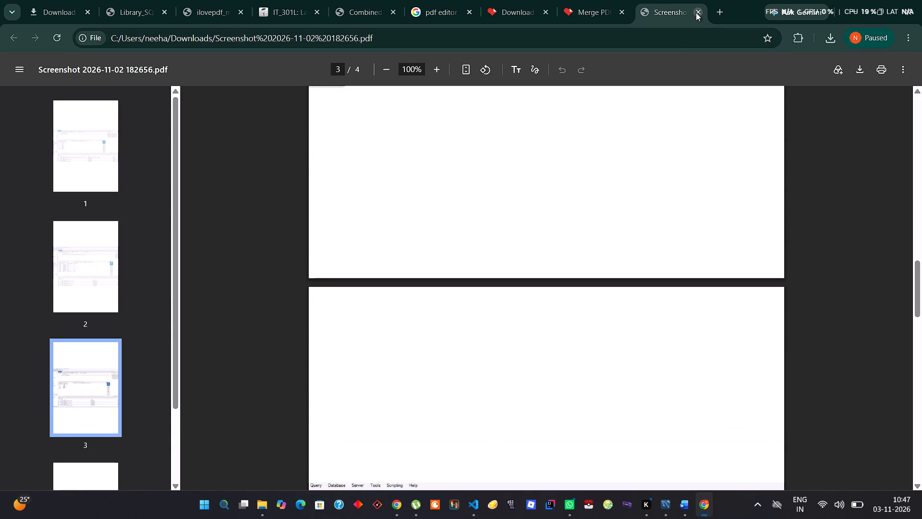
click(696, 13)
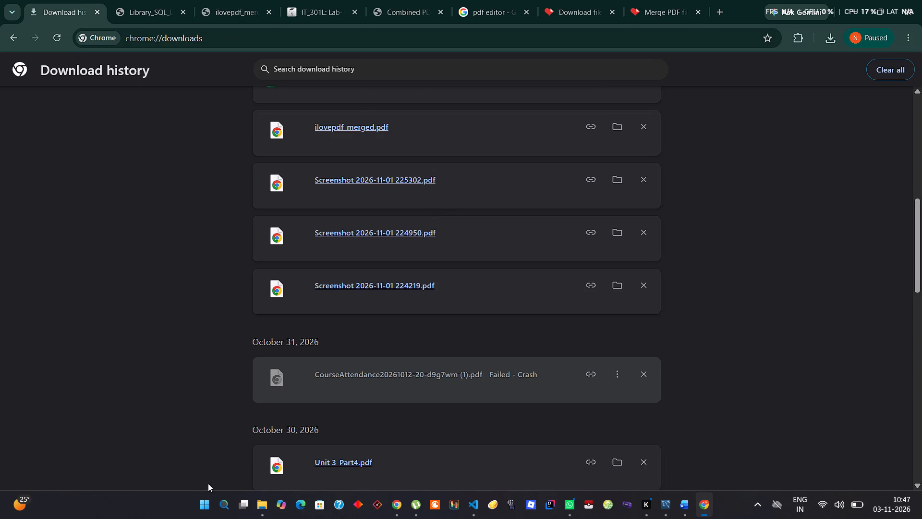
Check Screenshot 2026-11-01 225302.pdf and Screenshot 2026-11-01 224950.pdf from the download history, closing each after viewing.
scroll(395, 236, up, 1)
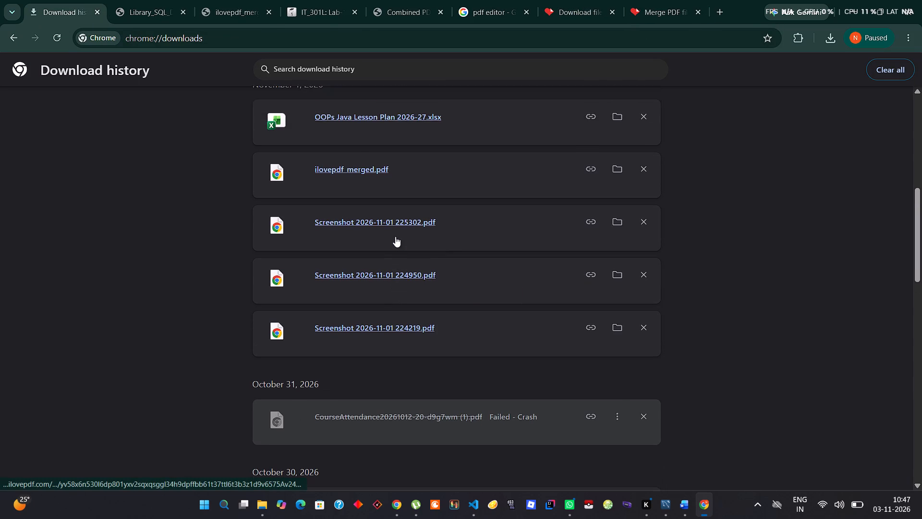
scroll(395, 236, up, 1)
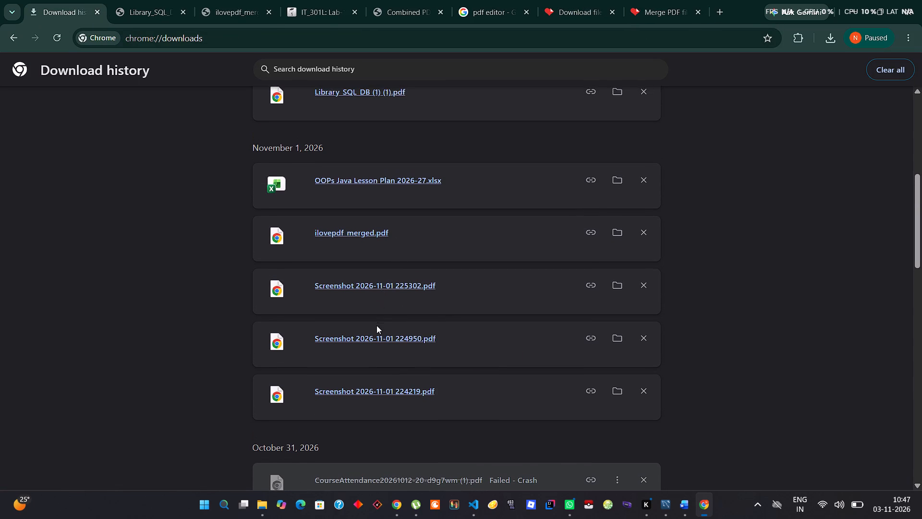
click(399, 281)
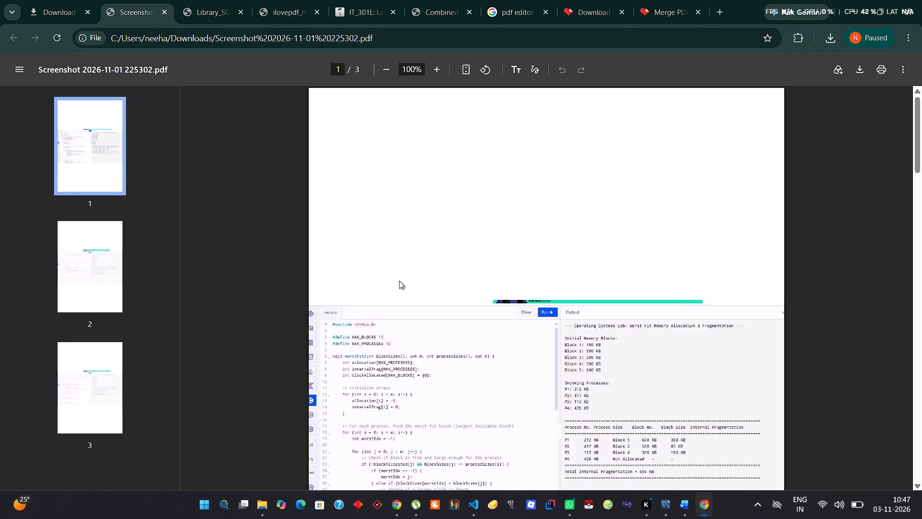
click(166, 14)
click(355, 337)
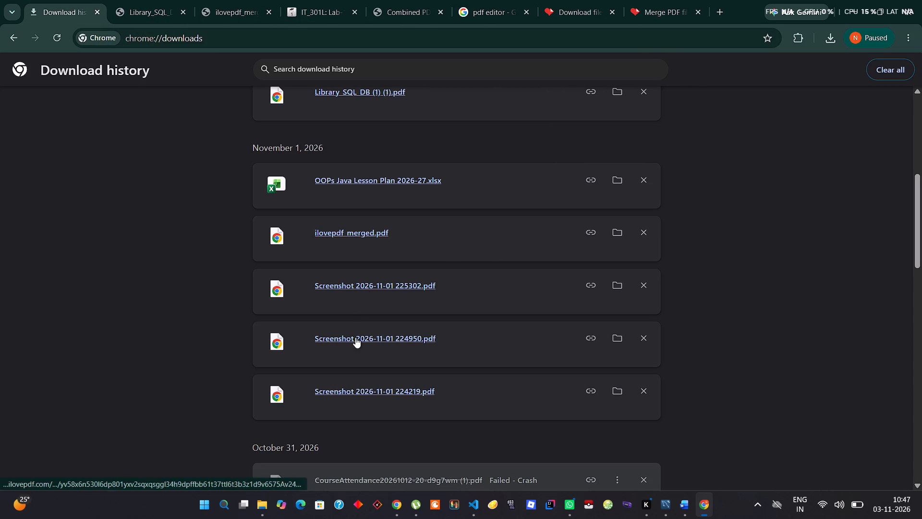
scroll(355, 337, down, 1)
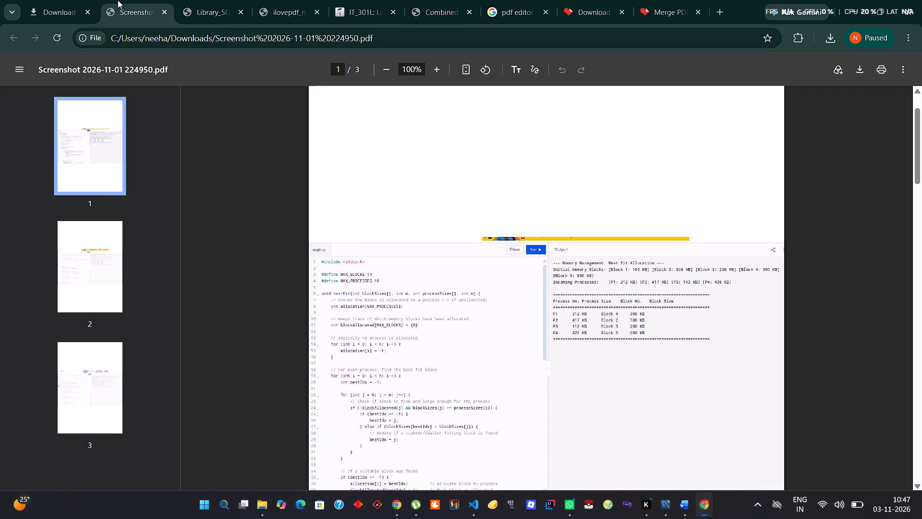
click(165, 14)
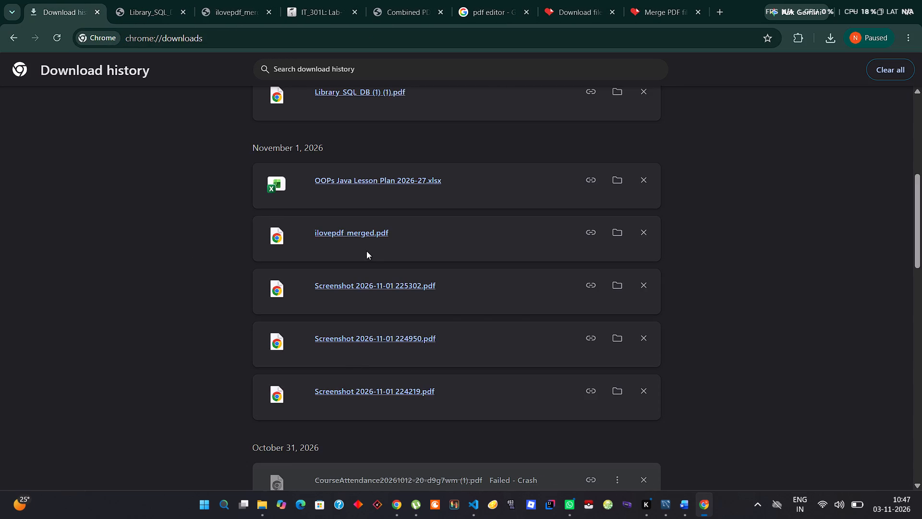
Reopen Library_SQL_DB (1) (1).pdf from the download history, review its SQL pages, and close it.
scroll(366, 251, up, 3)
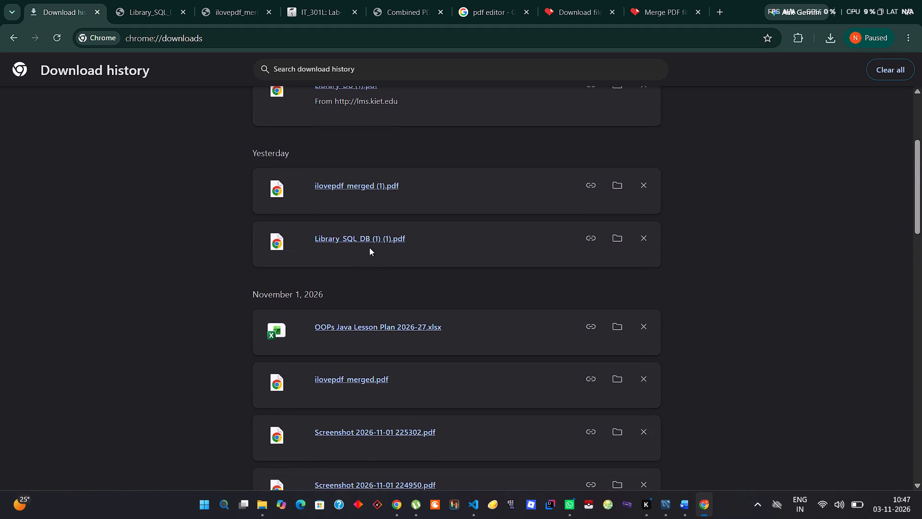
click(376, 242)
scroll(340, 258, down, 5)
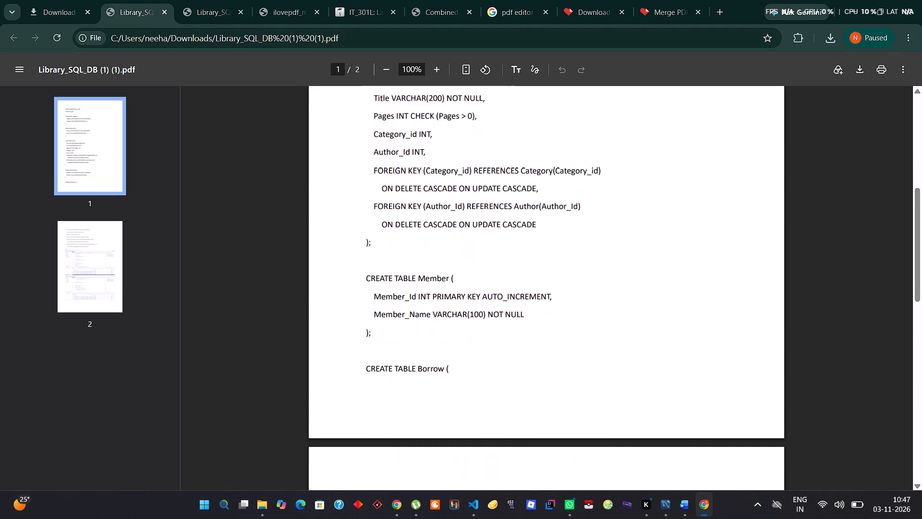
click(165, 13)
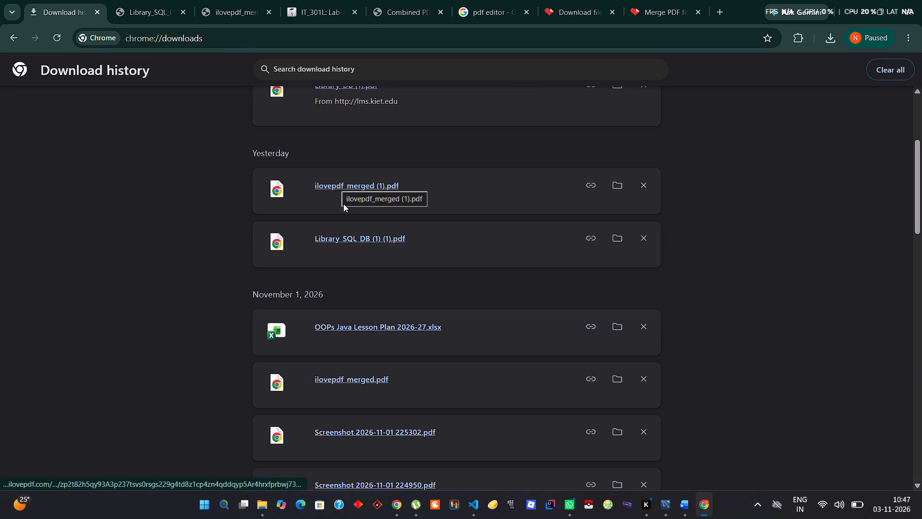
Check Screenshot 2026-11-01 224219.pdf and ilovepdf_merged.pdf from the download history, closing each after viewing.
scroll(343, 204, up, 1)
scroll(365, 364, up, 2)
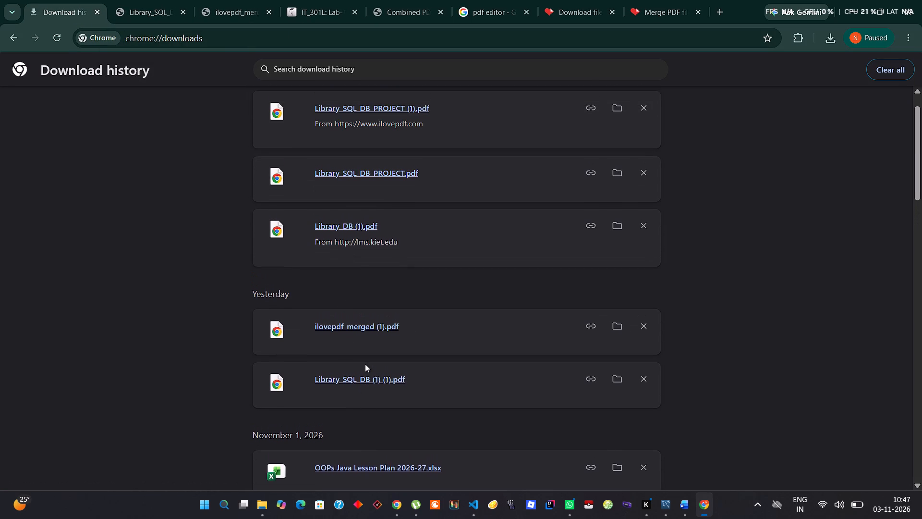
scroll(365, 364, up, 2)
scroll(365, 364, down, 3)
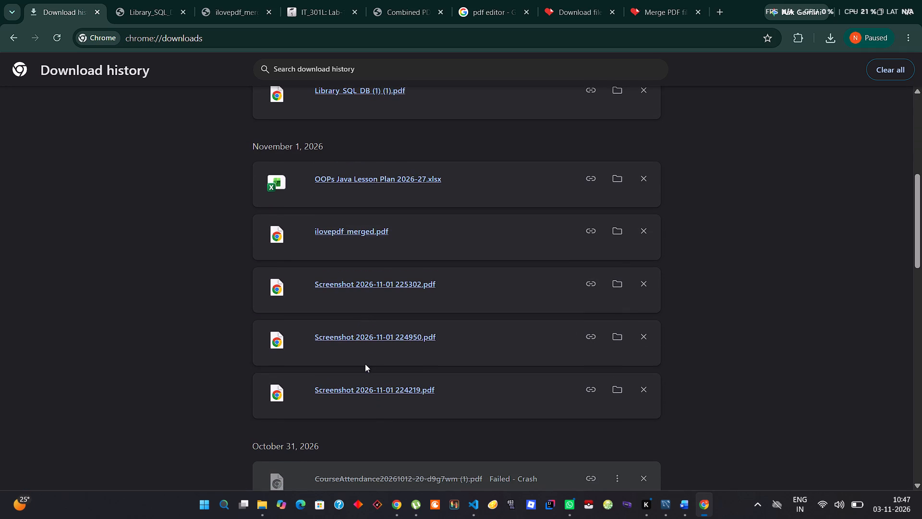
click(388, 393)
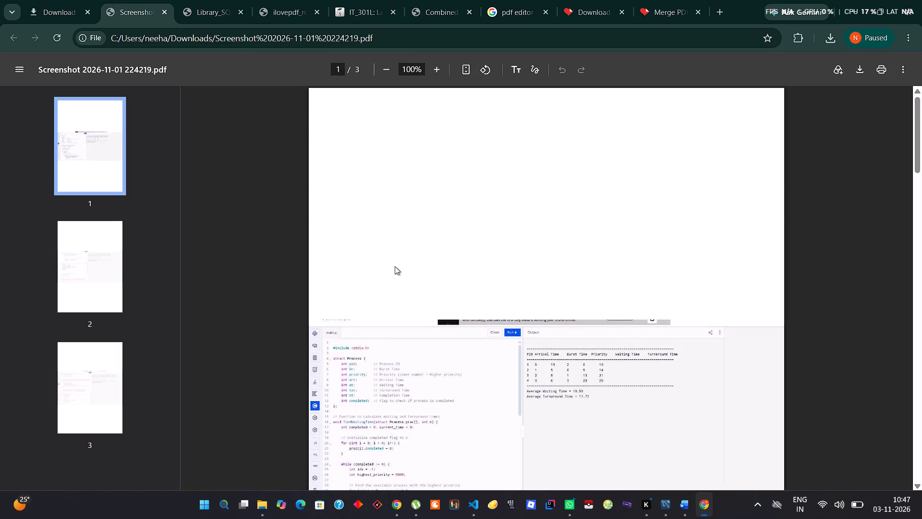
scroll(395, 266, down, 1)
click(162, 11)
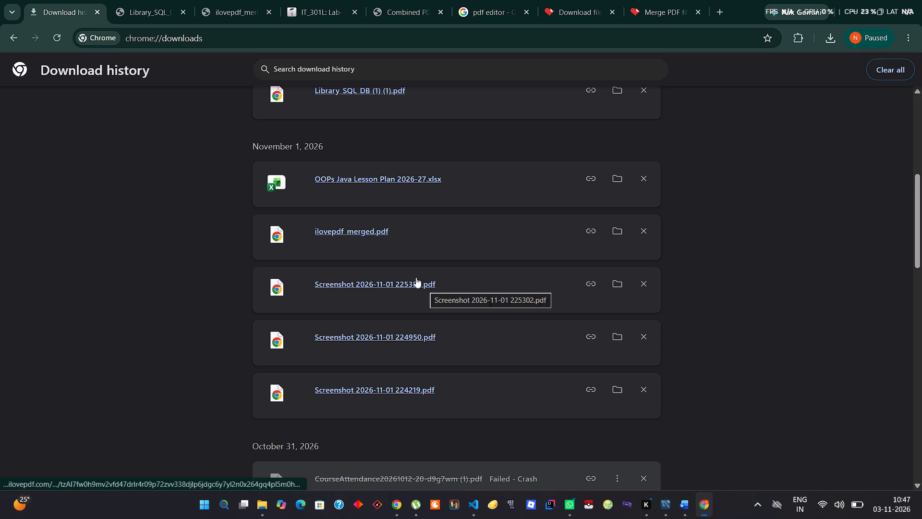
click(364, 226)
scroll(364, 226, down, 3)
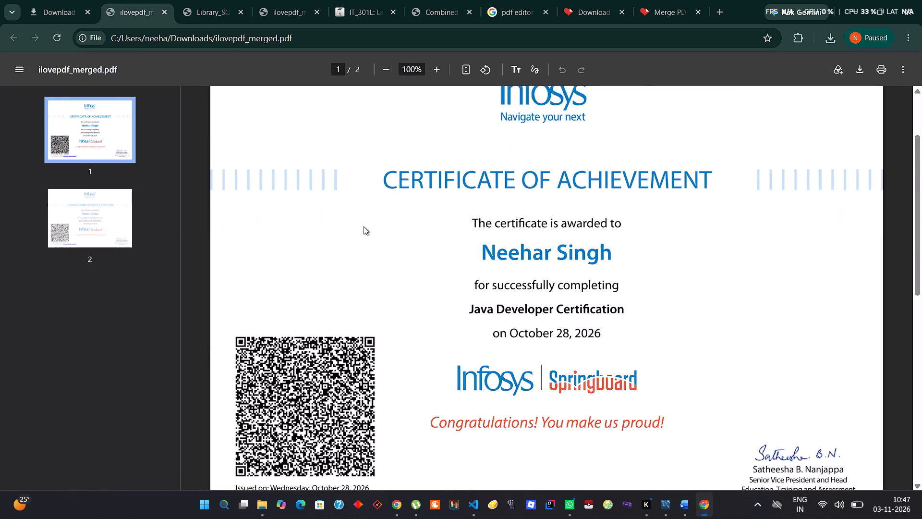
click(163, 10)
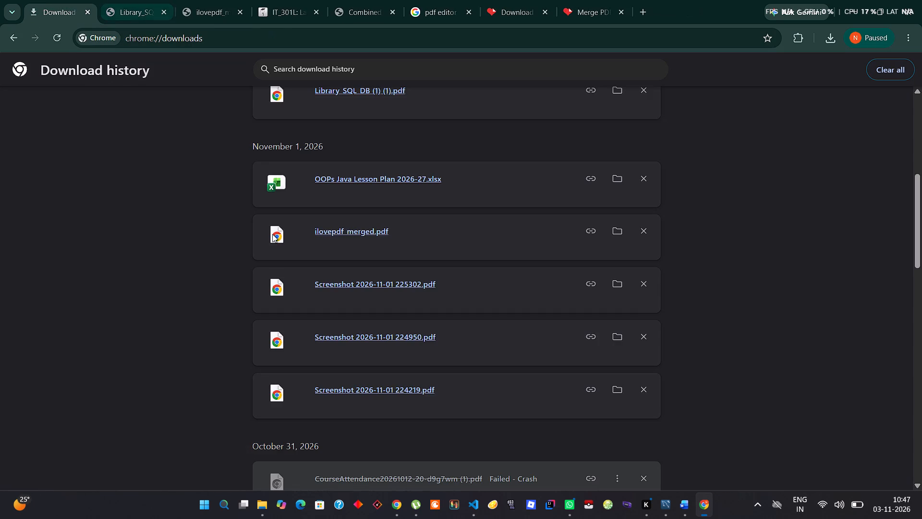
Recheck Screenshot 2026-11-01 225302.pdf and Screenshot 2026-11-01 224219.pdf from the download history, closing each after viewing.
scroll(272, 234, up, 2)
scroll(395, 216, down, 1)
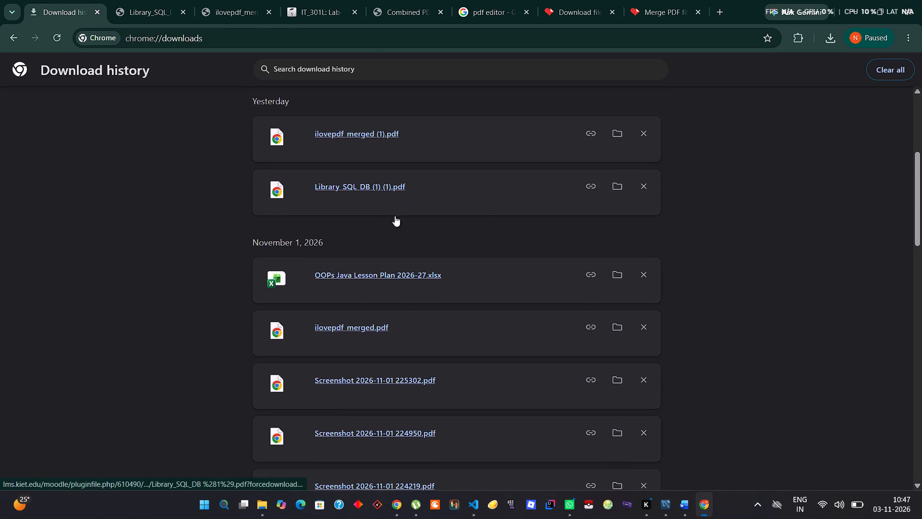
scroll(395, 216, down, 1)
click(388, 378)
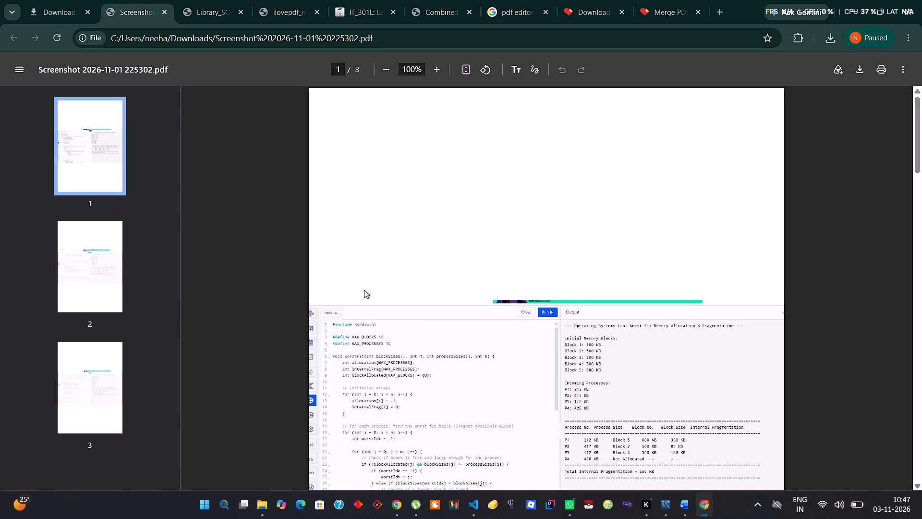
scroll(364, 290, down, 2)
click(169, 13)
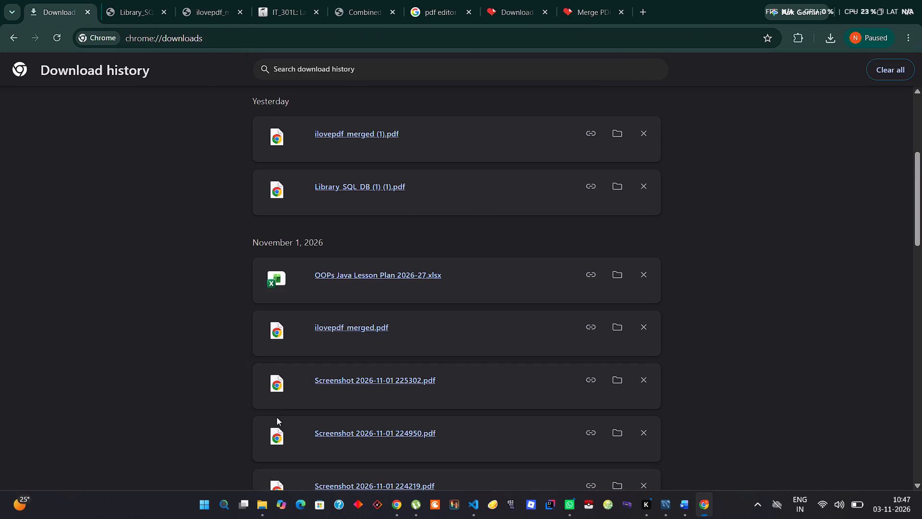
scroll(277, 417, down, 1)
click(370, 420)
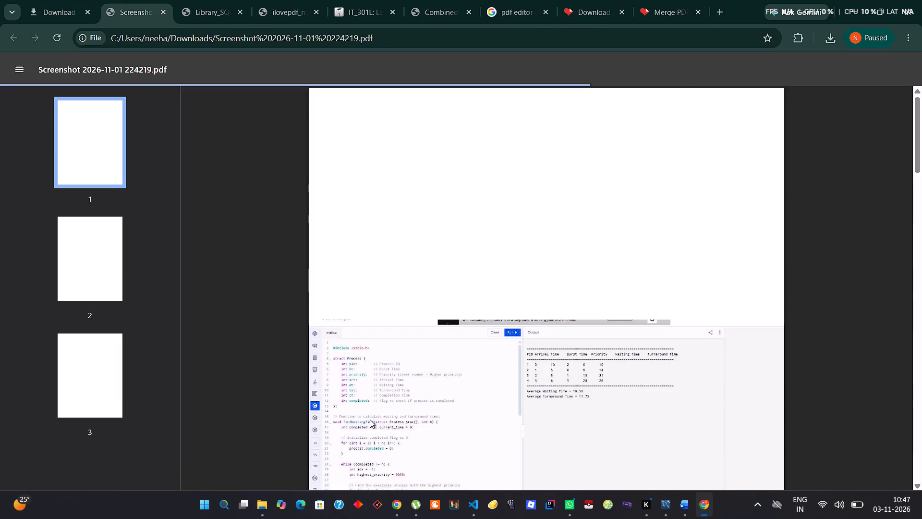
click(166, 12)
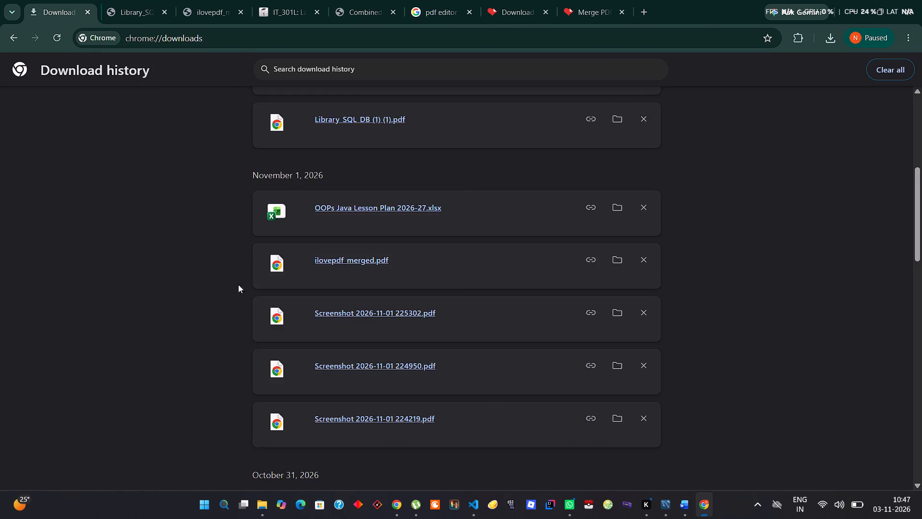
Find ilovepdf_merged (1).pdf in the download history, look through its SQL and database screenshot pages, and close it.
scroll(241, 297, down, 3)
scroll(312, 267, down, 1)
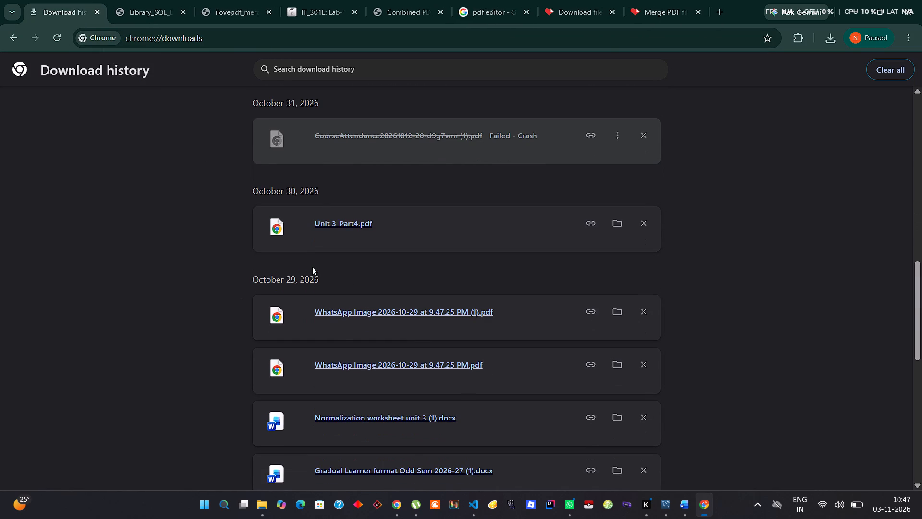
scroll(377, 300, up, 5)
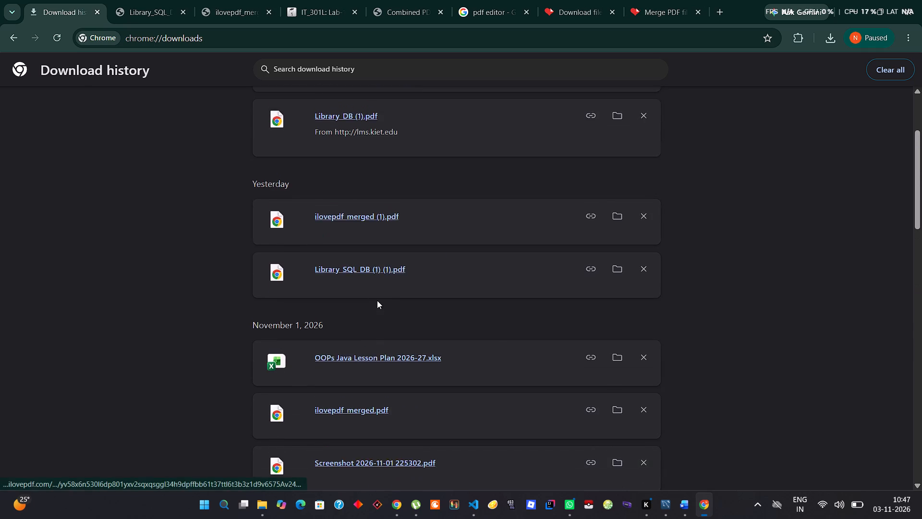
scroll(377, 300, up, 3)
click(368, 311)
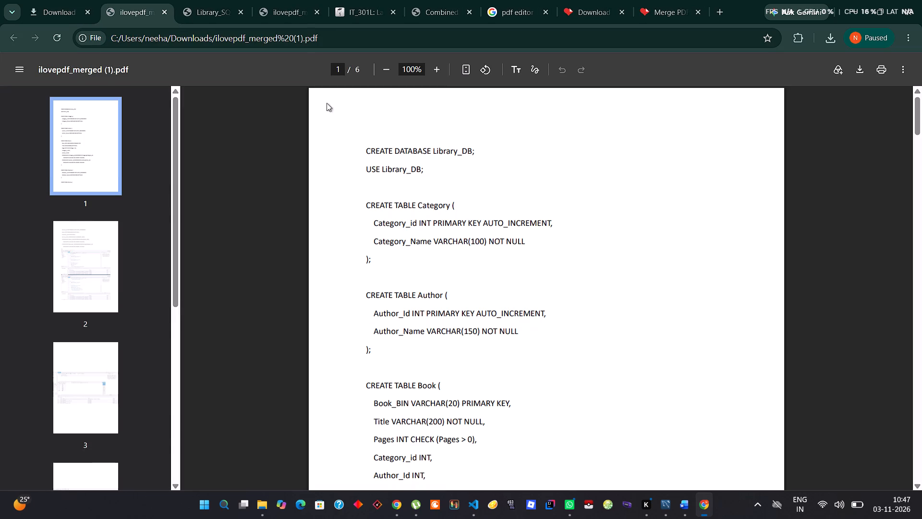
scroll(345, 305, down, 17)
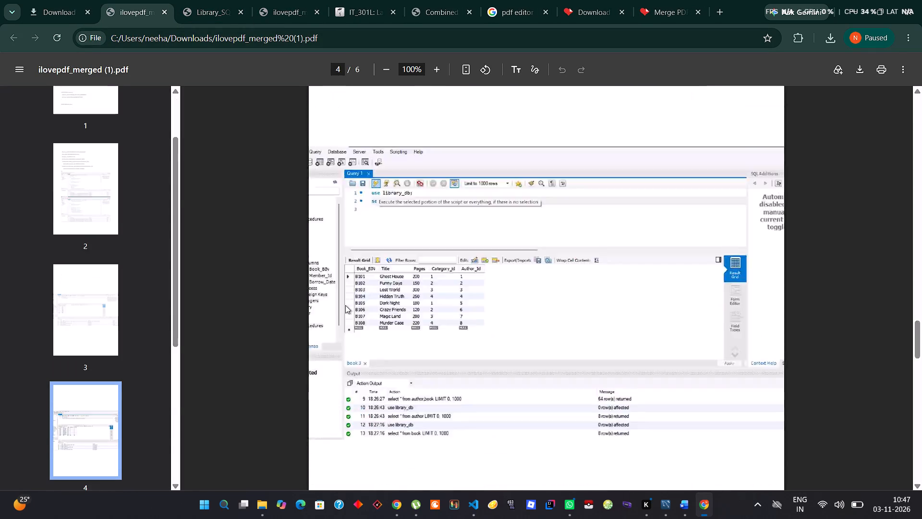
scroll(345, 305, down, 4)
click(164, 12)
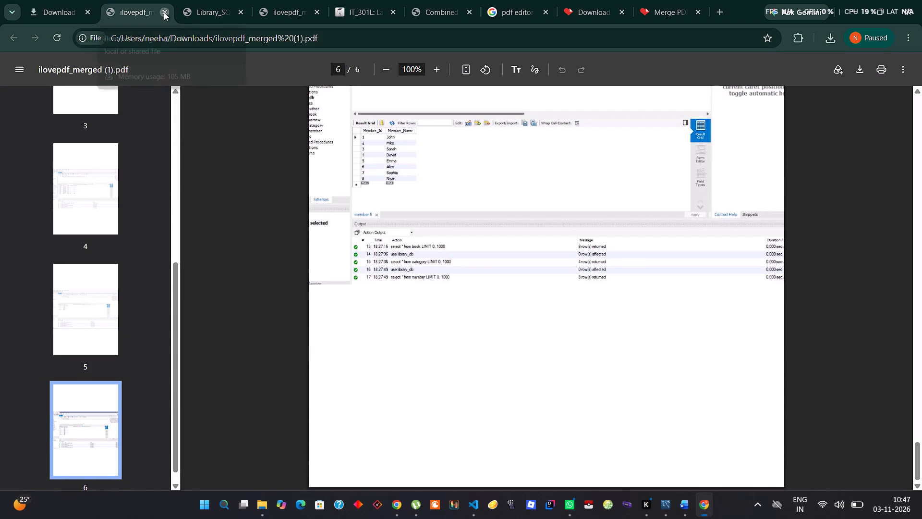
Recheck Library_SQL_DB (1) (1).pdf from the download history and again from File Explorer's recent files, closing it each time.
click(367, 376)
click(371, 373)
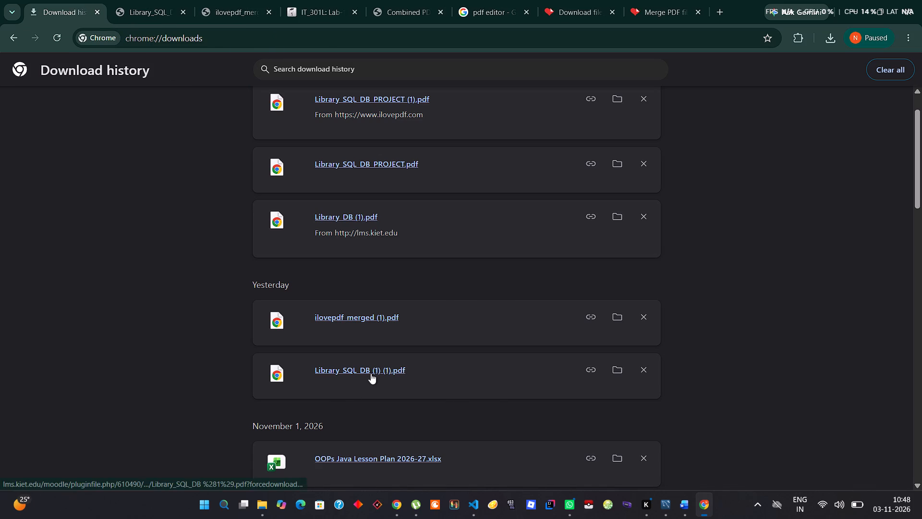
scroll(396, 345, down, 6)
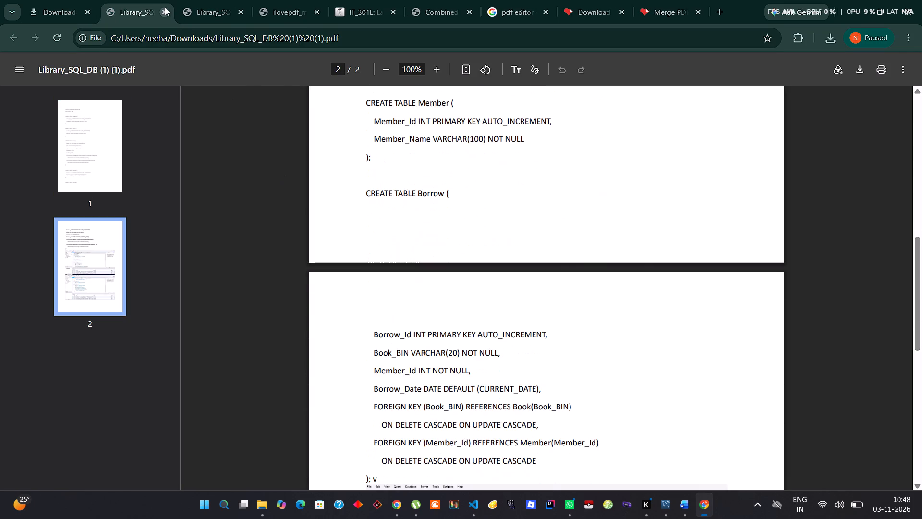
click(165, 7)
scroll(330, 280, up, 4)
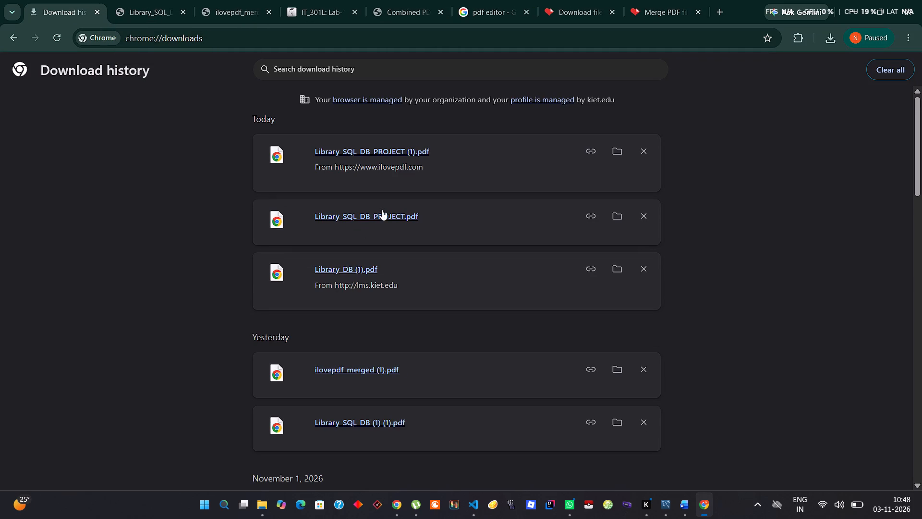
scroll(360, 242, down, 5)
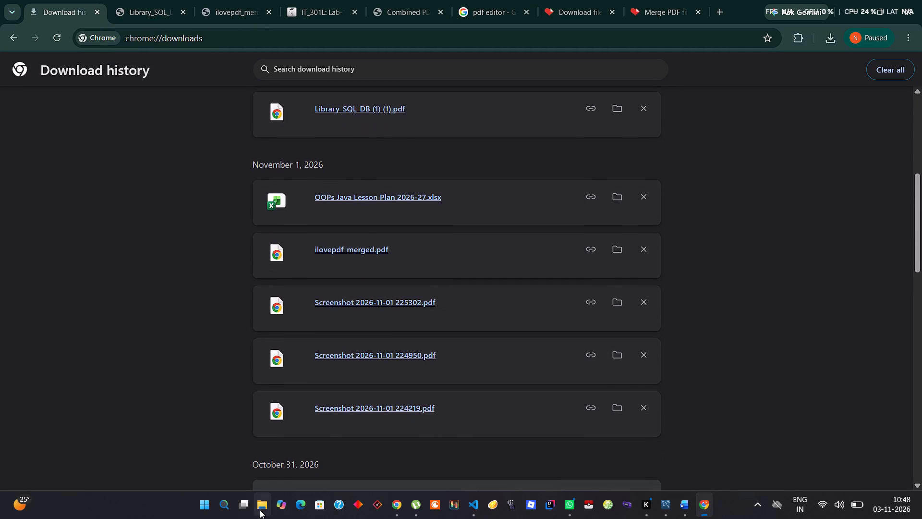
click(260, 510)
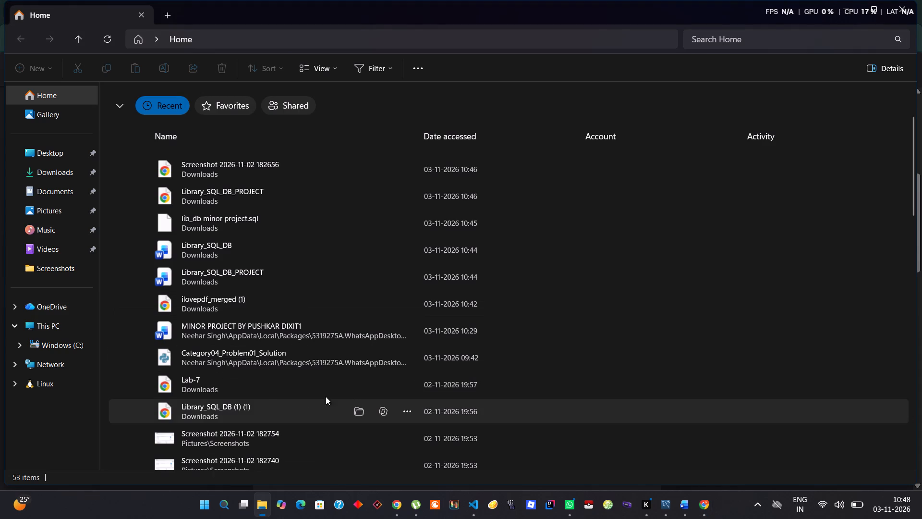
double_click(240, 408)
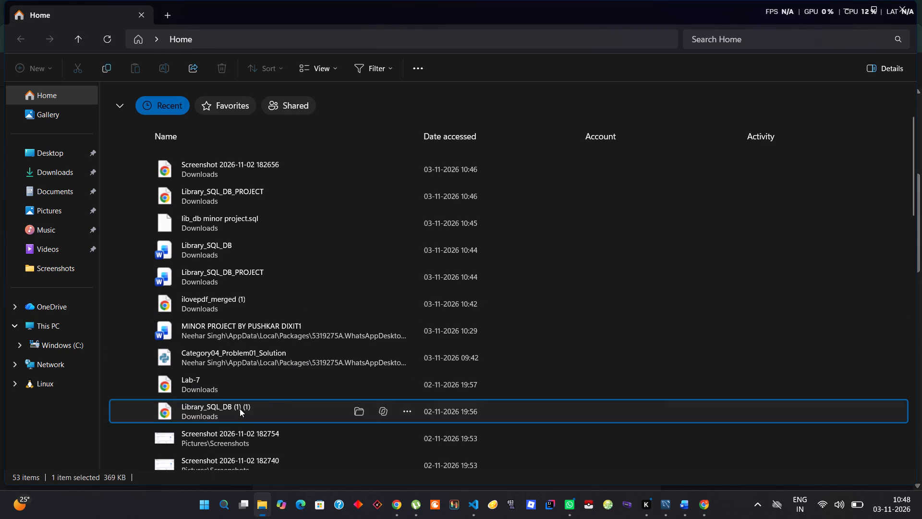
scroll(492, 298, down, 2)
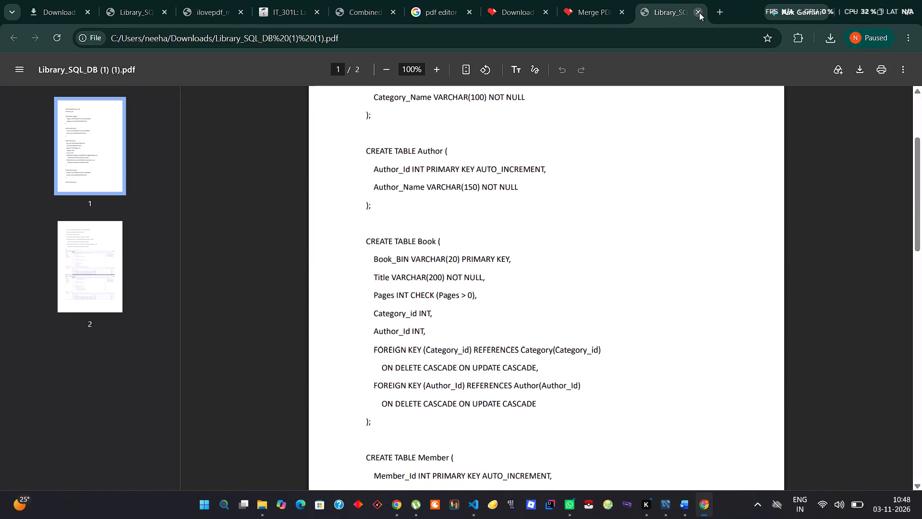
click(700, 12)
Search File Explorer's recent files for the screenshot PDF, opening the files starting with 203ab873 and fc4a53d3 to check them.
click(259, 512)
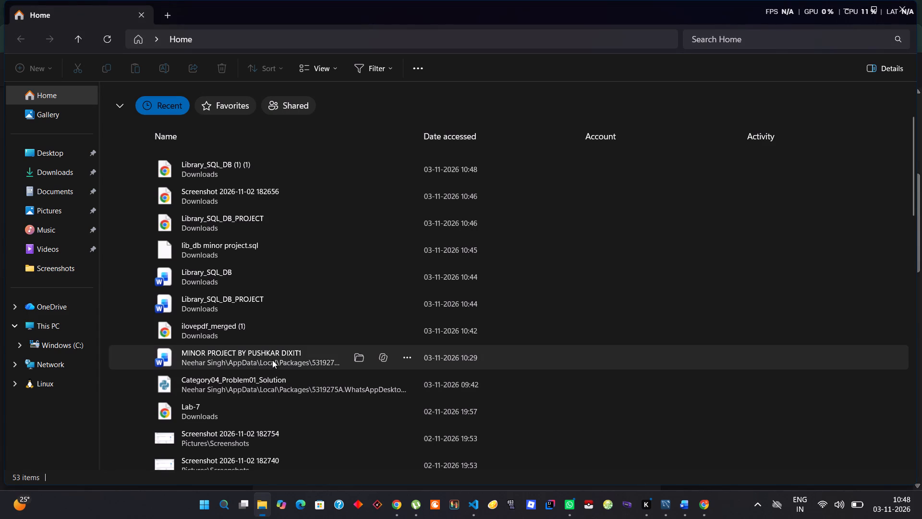
scroll(232, 384, right, 1)
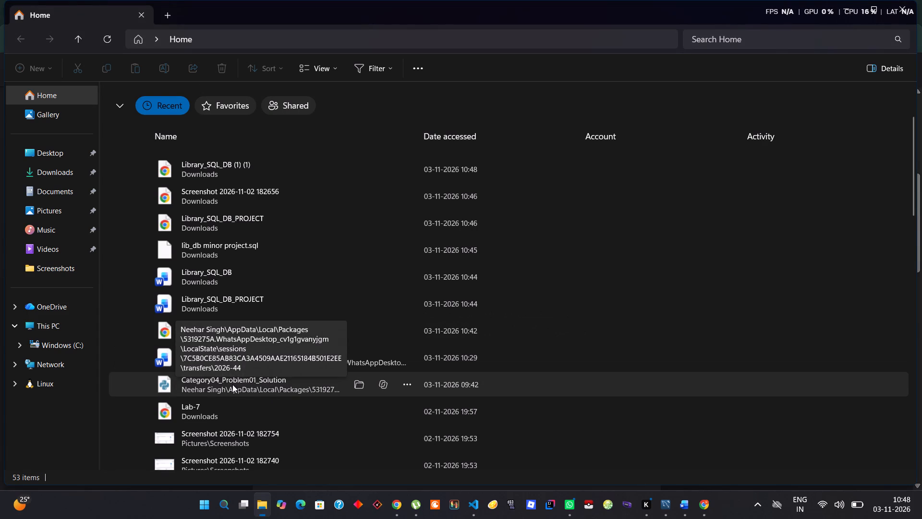
scroll(232, 384, right, 1)
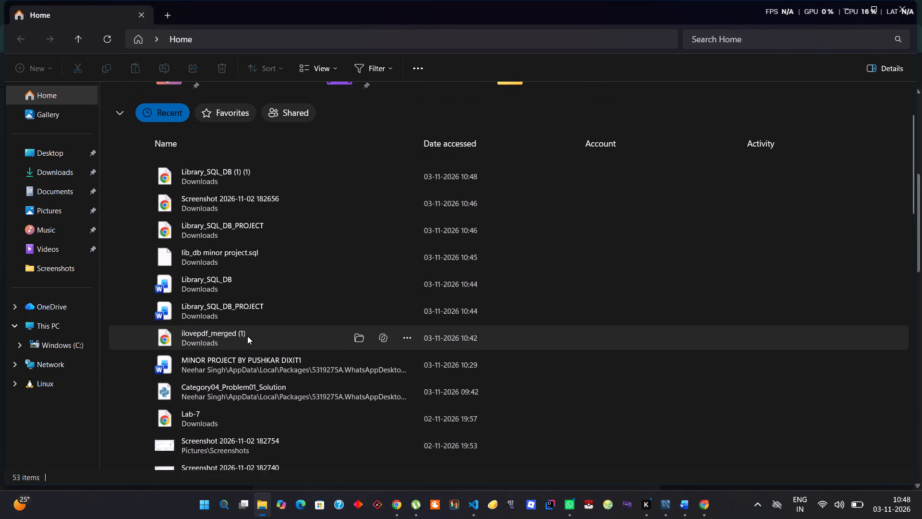
scroll(247, 336, down, 2)
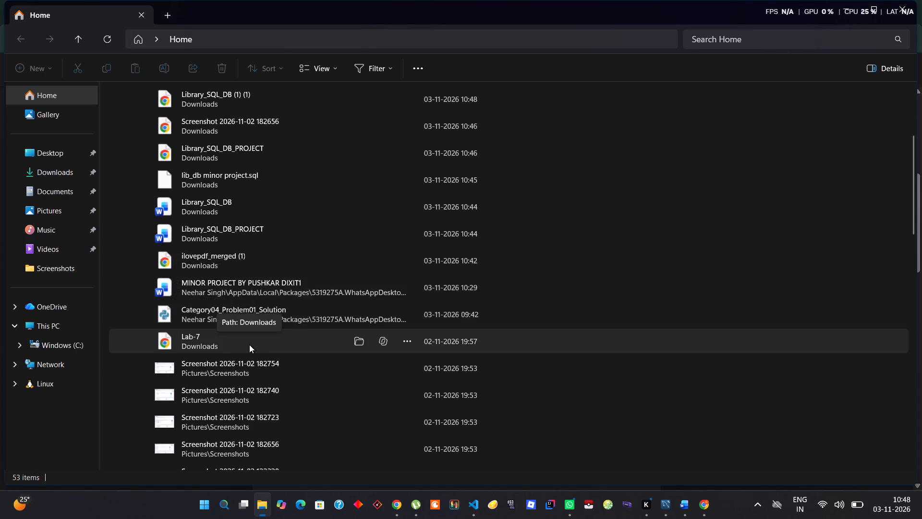
scroll(249, 345, down, 2)
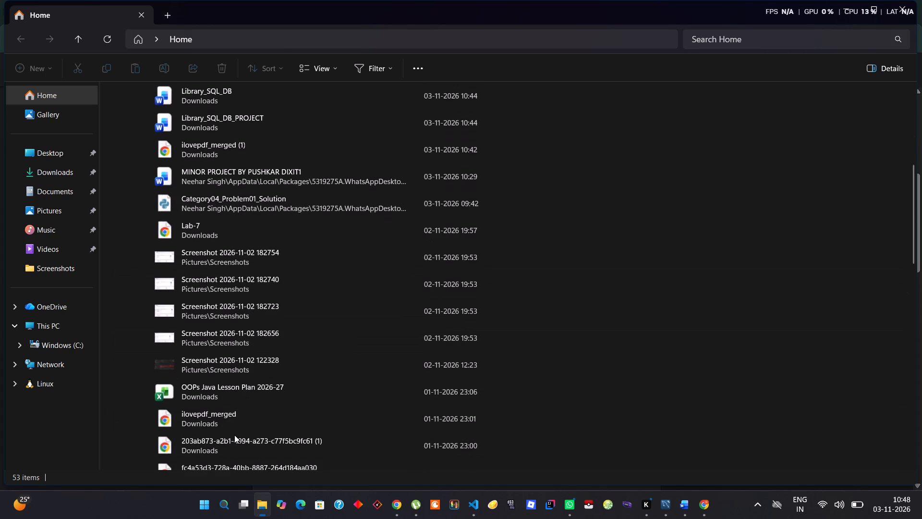
double_click(234, 435)
scroll(446, 288, down, 2)
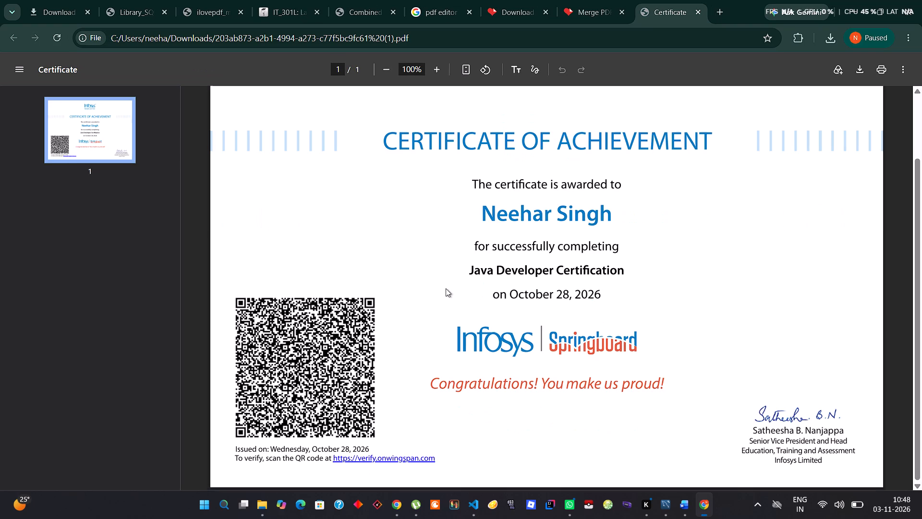
click(260, 513)
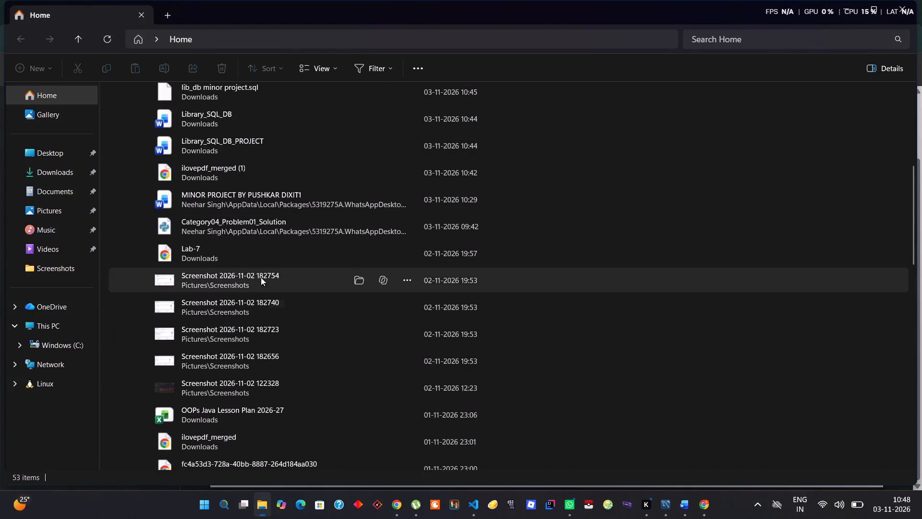
scroll(240, 386, down, 1)
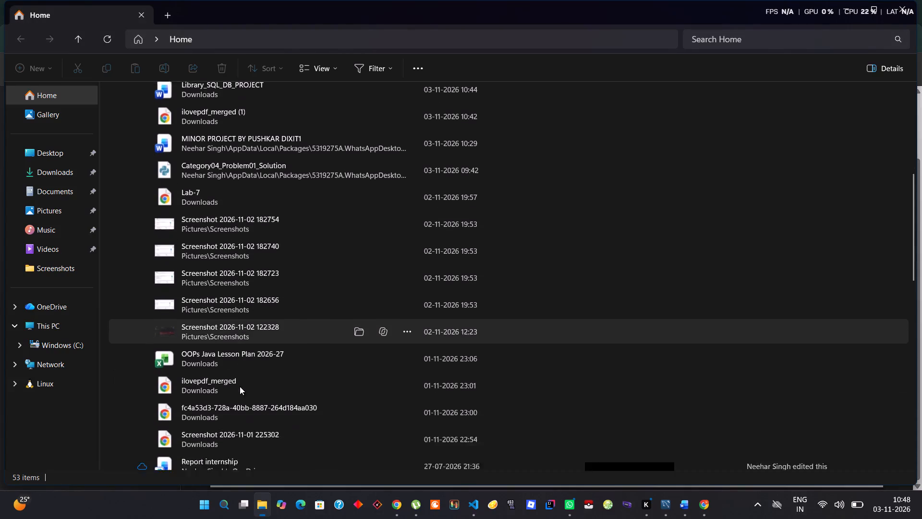
scroll(240, 386, down, 1)
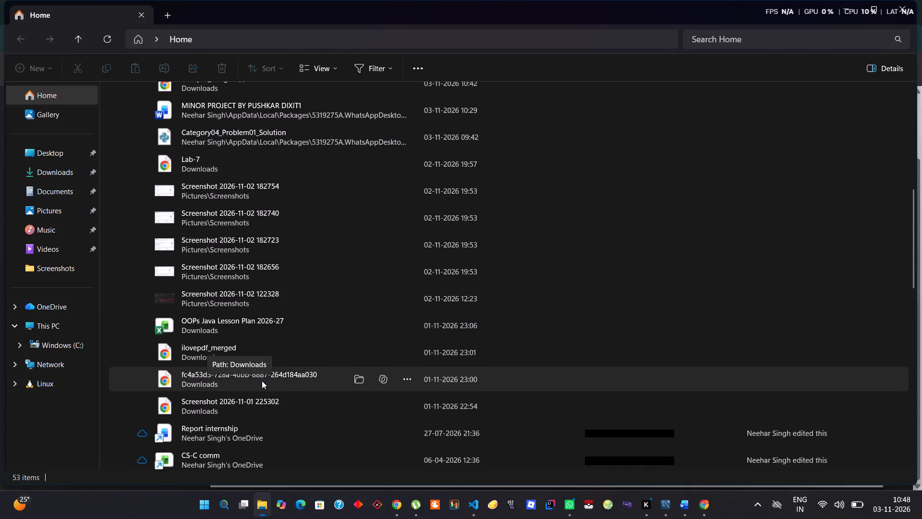
double_click(262, 381)
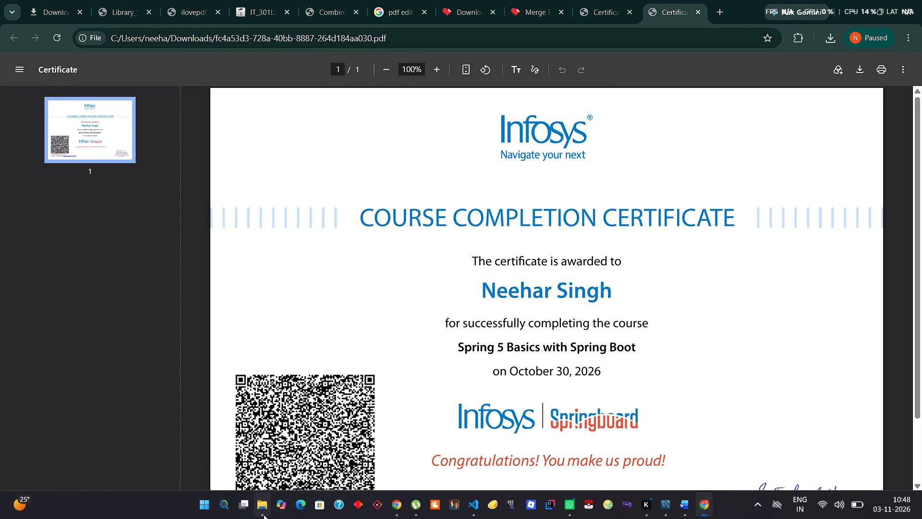
Look through File Explorer's recent files again, reopen the PDF starting with 203ab873, and close that copy.
click(264, 515)
scroll(251, 374, right, 1)
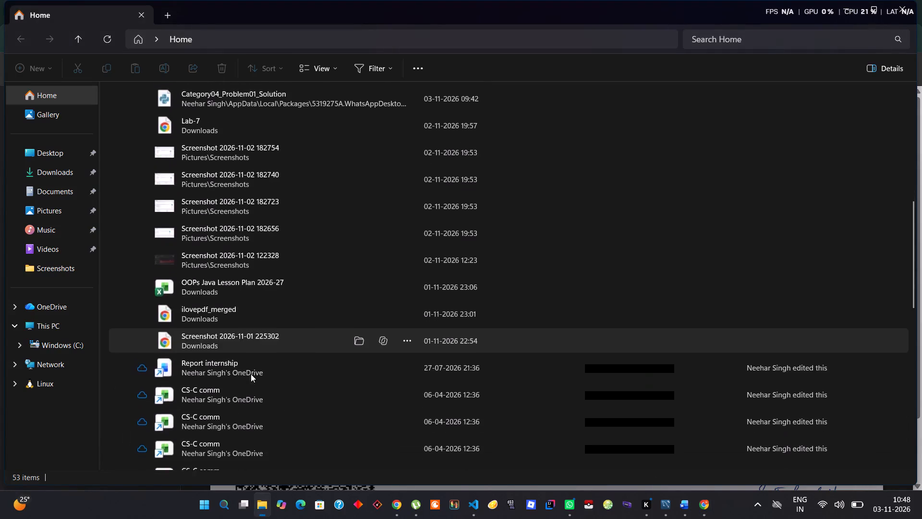
scroll(251, 374, right, 1)
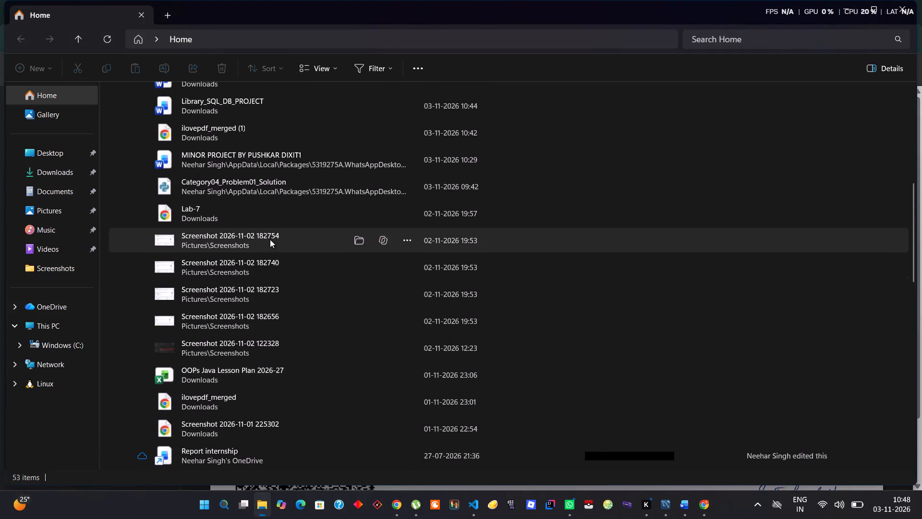
scroll(270, 239, up, 4)
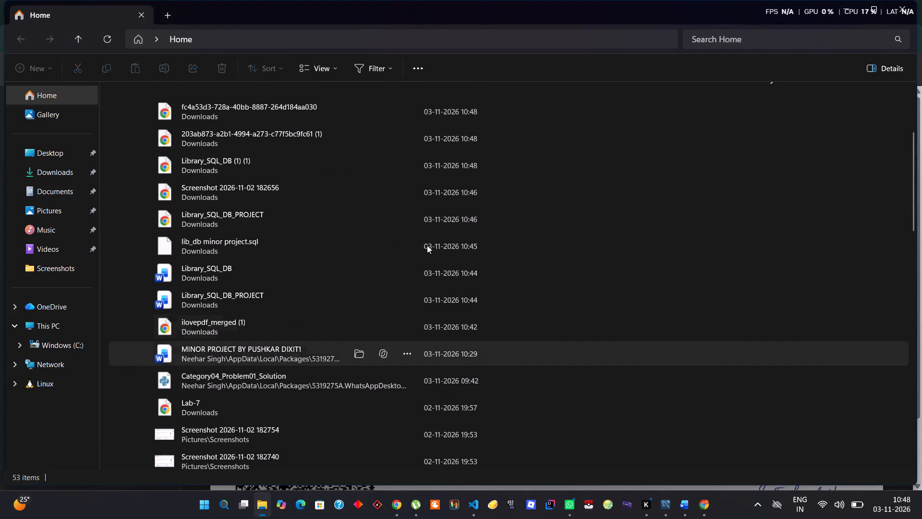
scroll(383, 226, up, 2)
double_click(290, 247)
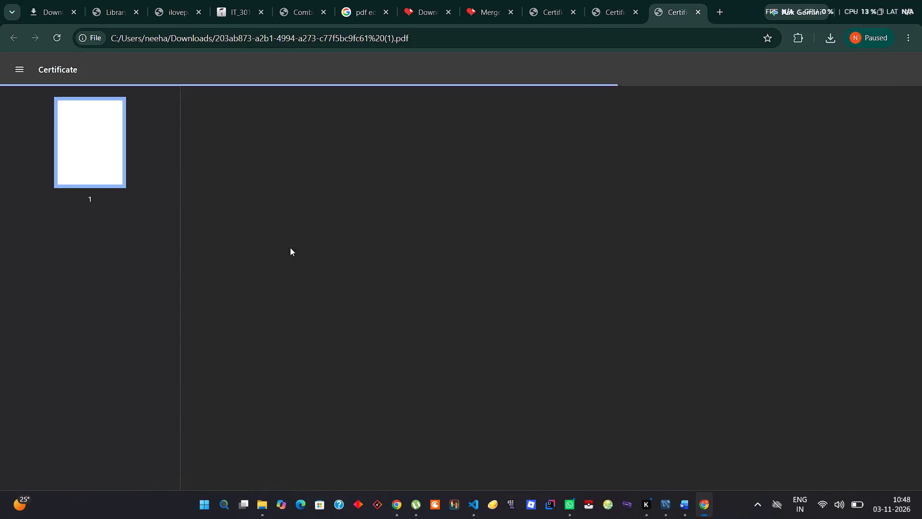
click(696, 8)
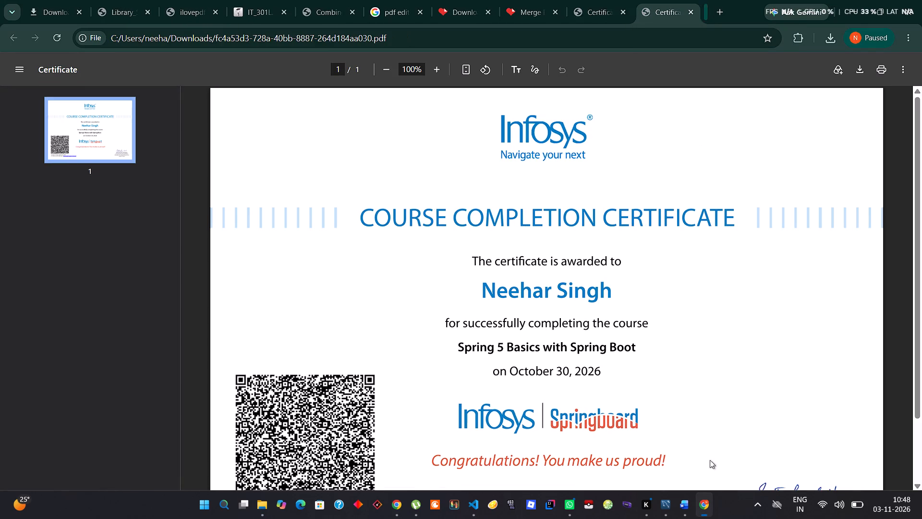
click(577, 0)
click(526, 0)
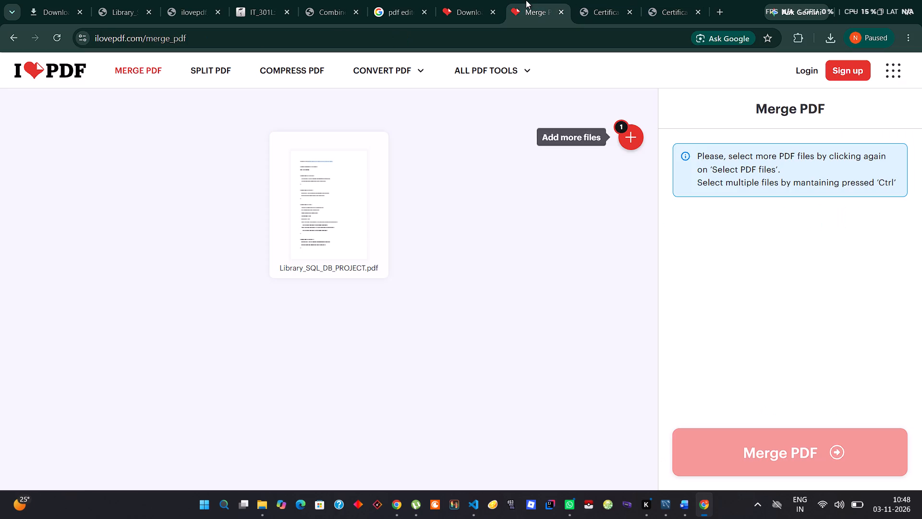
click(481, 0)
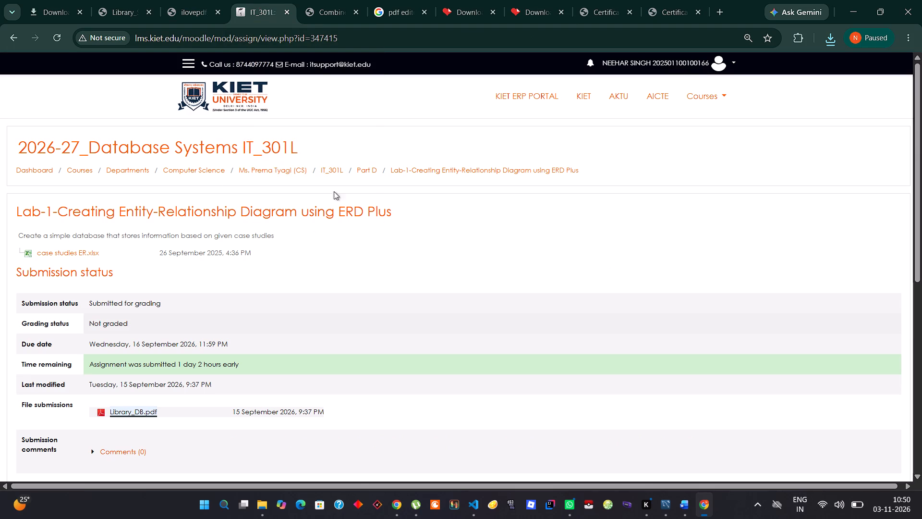
click(369, 173)
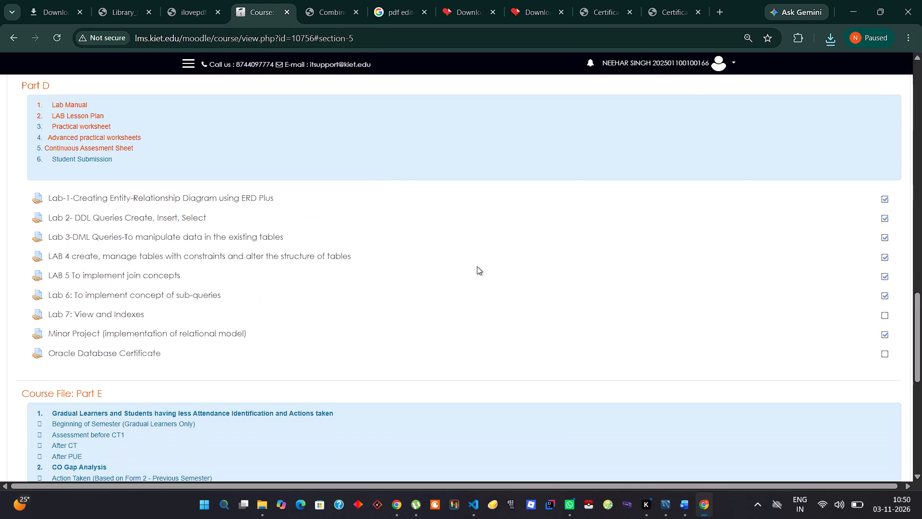
Look through the course's Part A to Part E sections and their listed assignments.
scroll(477, 266, down, 3)
scroll(477, 266, up, 2)
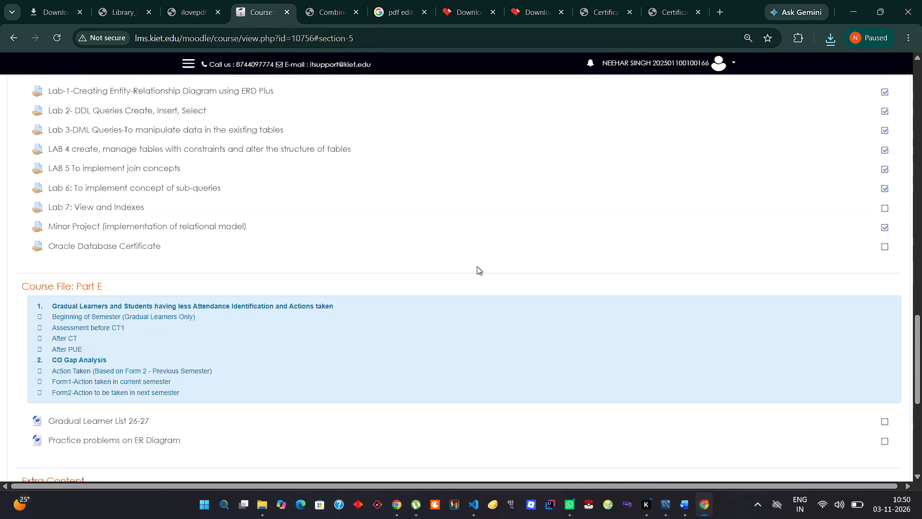
scroll(477, 266, up, 3)
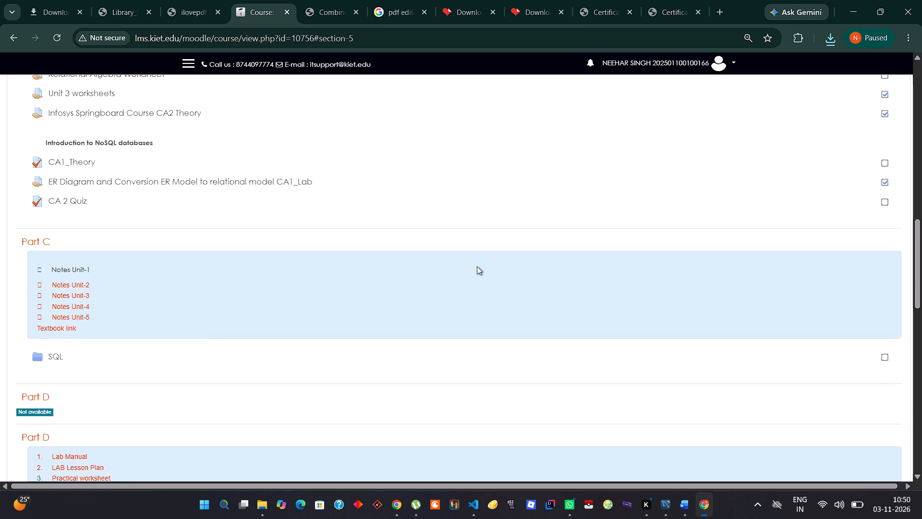
scroll(477, 266, up, 2)
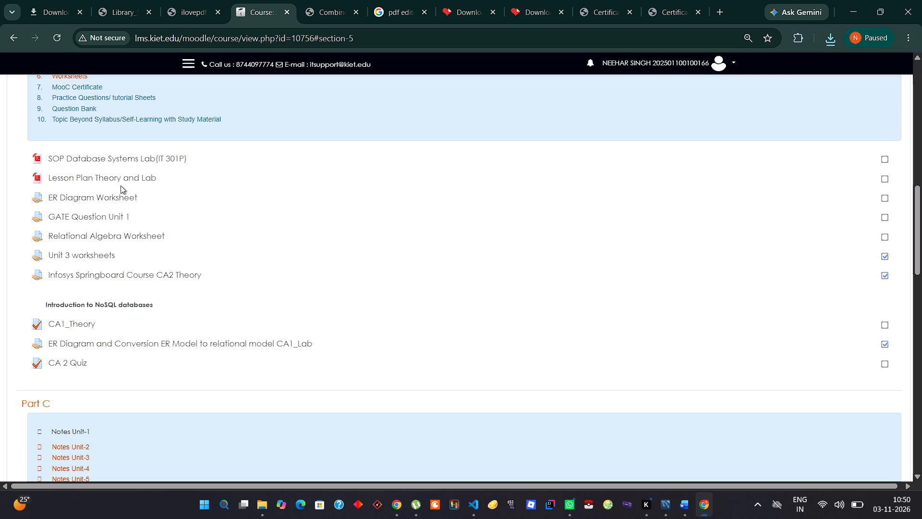
scroll(121, 185, up, 7)
scroll(121, 185, down, 3)
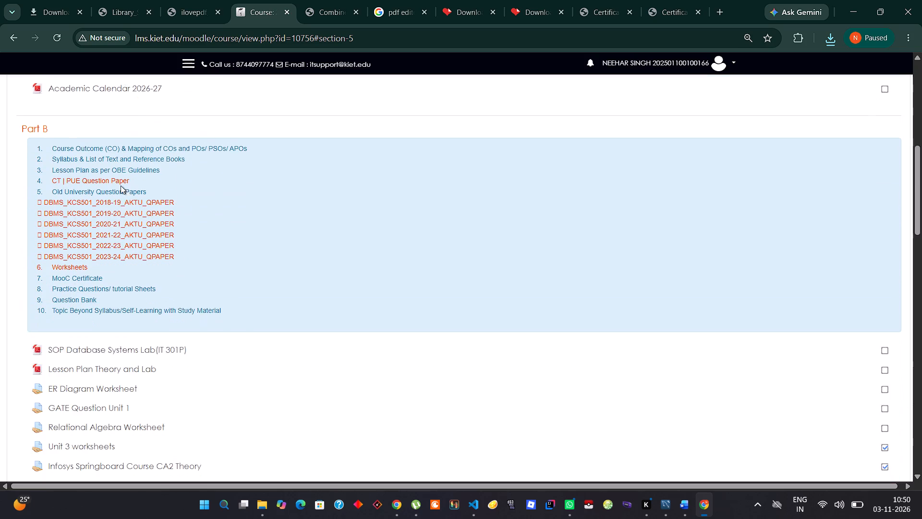
scroll(121, 185, down, 3)
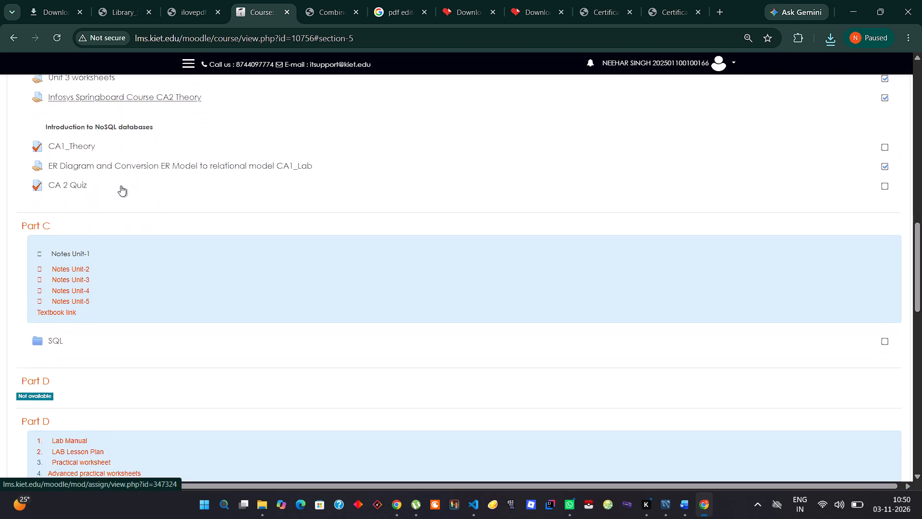
scroll(121, 185, down, 1)
scroll(121, 185, up, 4)
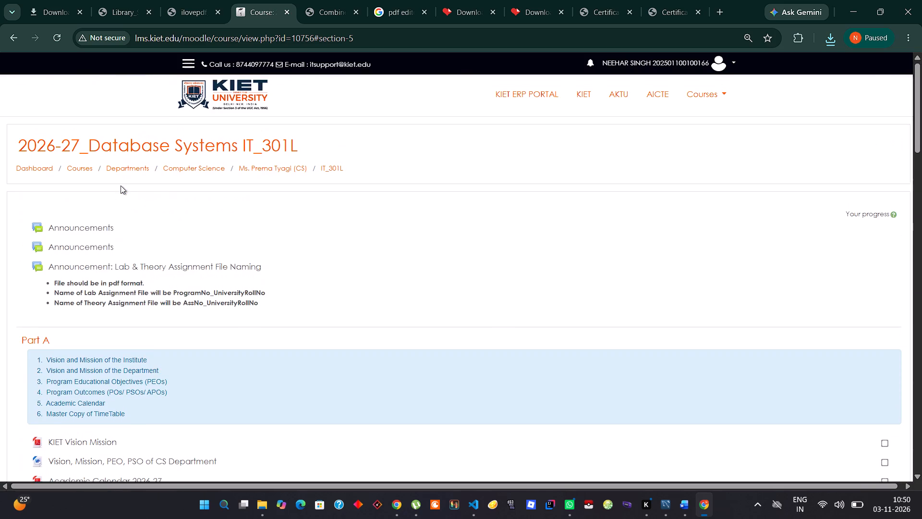
scroll(121, 185, up, 1)
scroll(121, 185, down, 7)
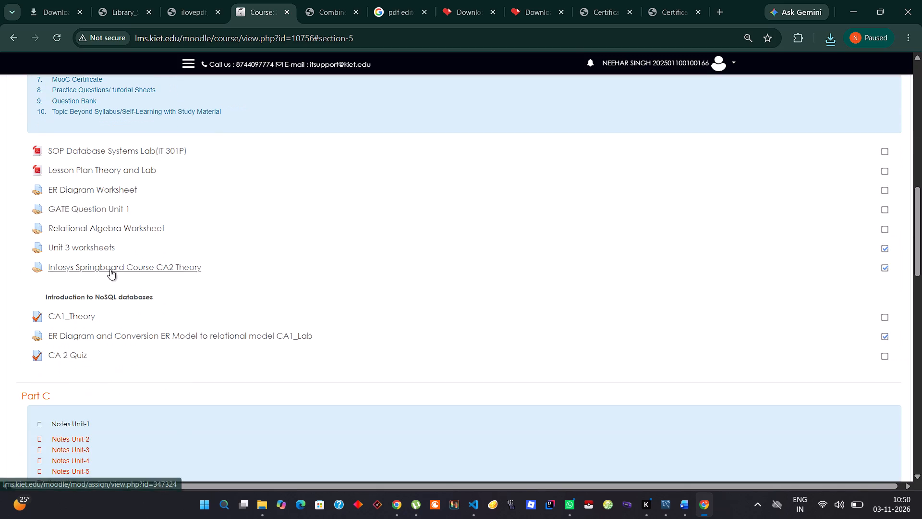
Open the Minor Project (implementation of relational model) submission for editing and accept the own-work statement.
scroll(106, 277, down, 5)
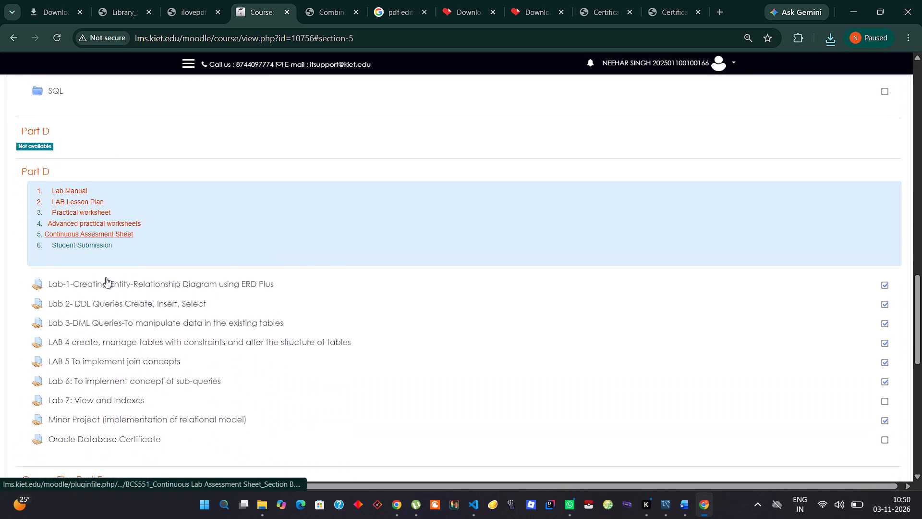
scroll(106, 277, down, 1)
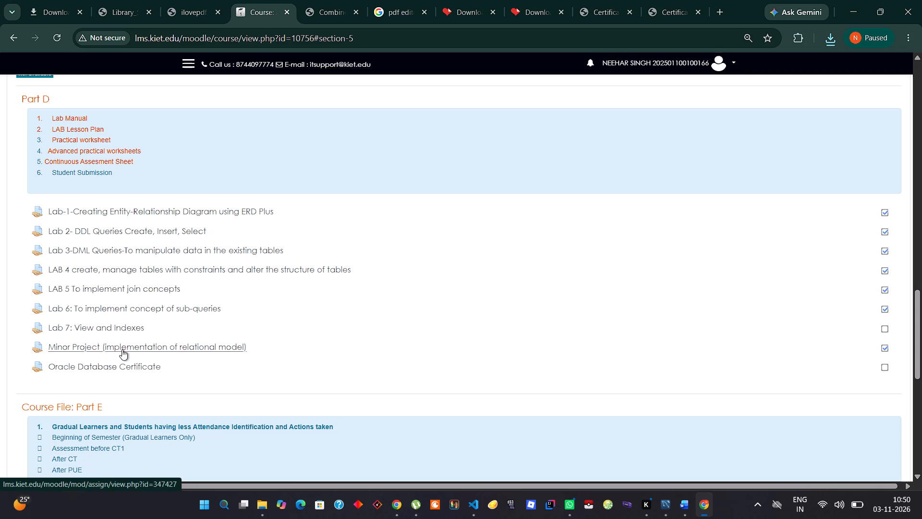
click(122, 349)
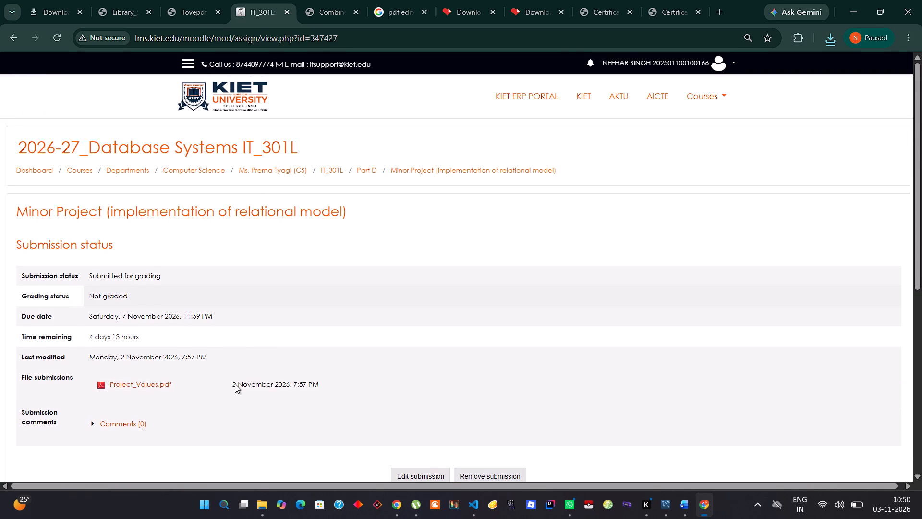
scroll(235, 384, down, 1)
click(438, 423)
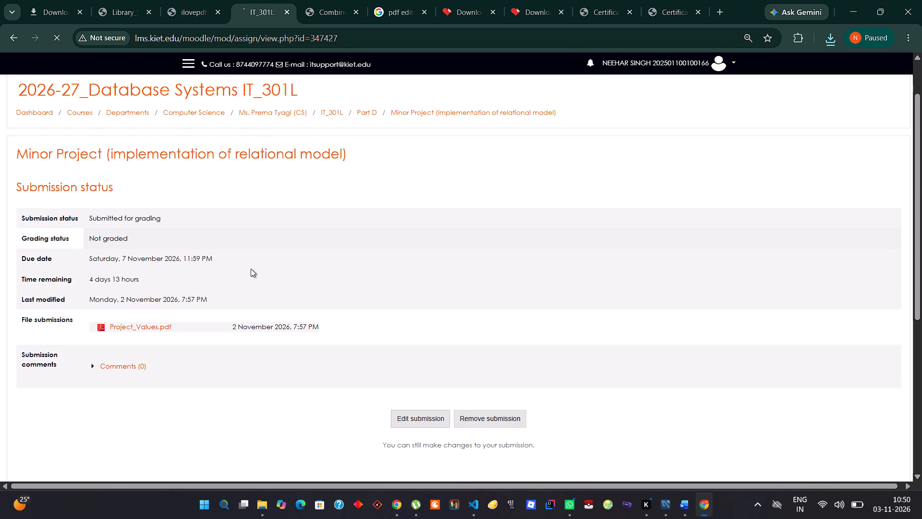
click(256, 249)
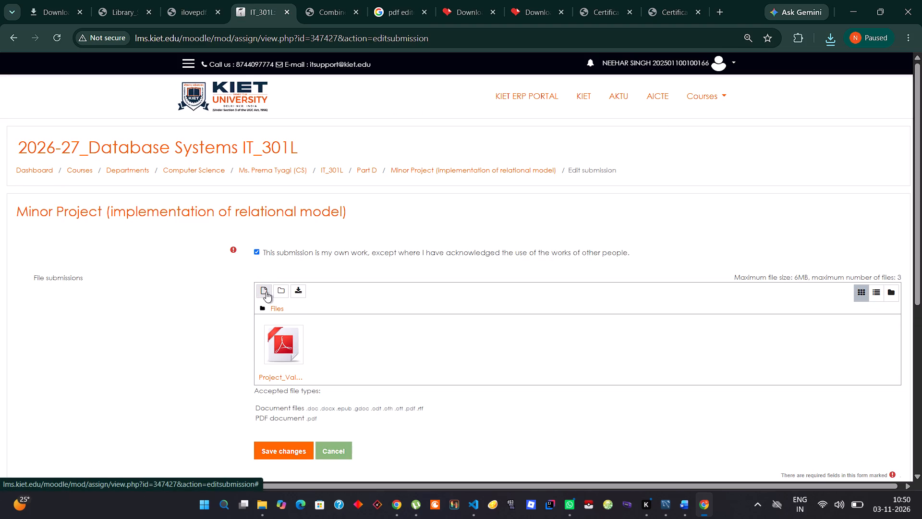
Delete Project_Values.pdf from the Minor Project's submission files.
click(297, 327)
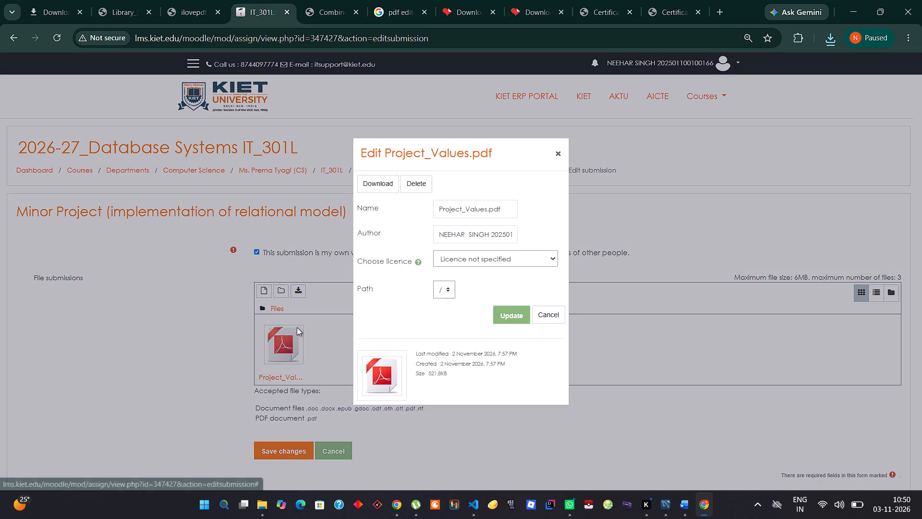
click(513, 316)
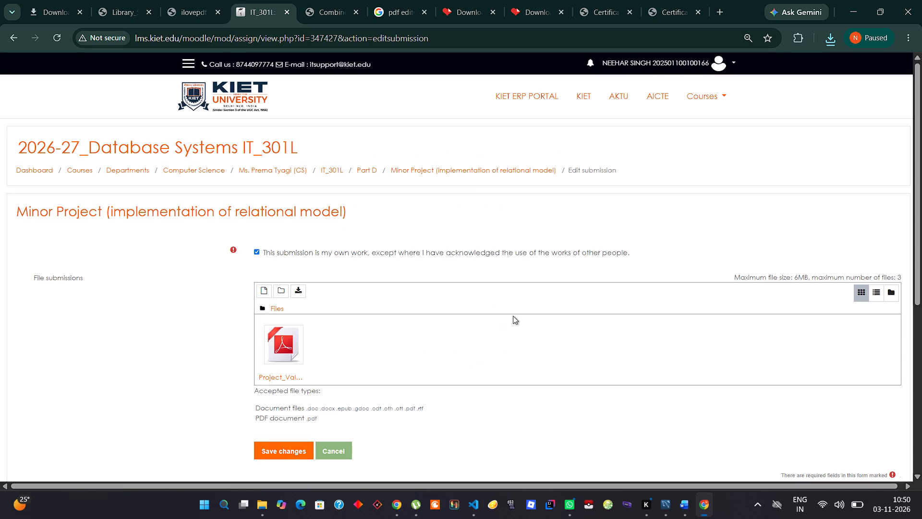
click(289, 341)
click(425, 180)
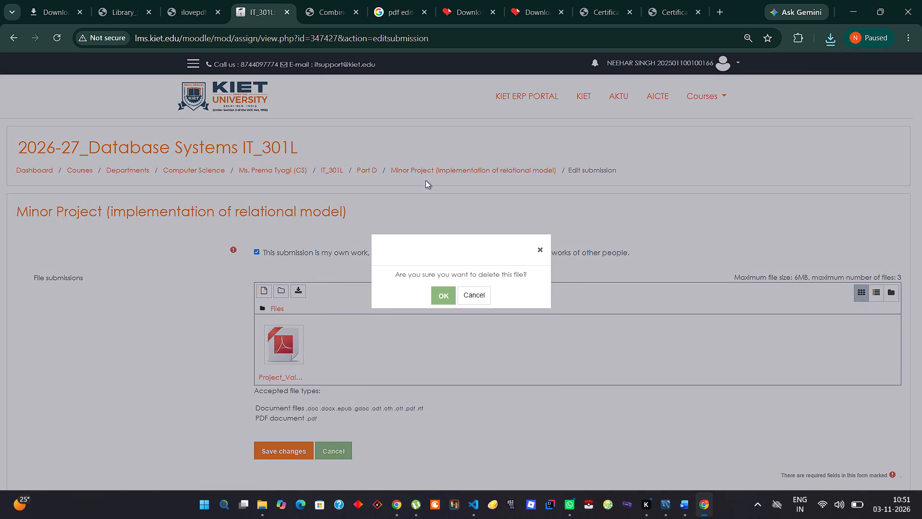
click(437, 297)
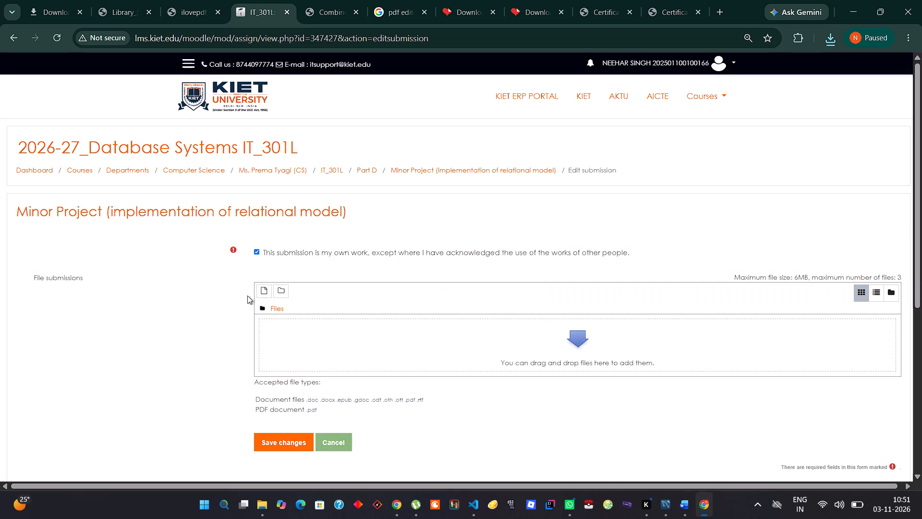
Choose ilovepdf_merged (2).pdf from Downloads as the submission upload and enter lAB_VAK as its save-as name.
click(262, 289)
click(396, 239)
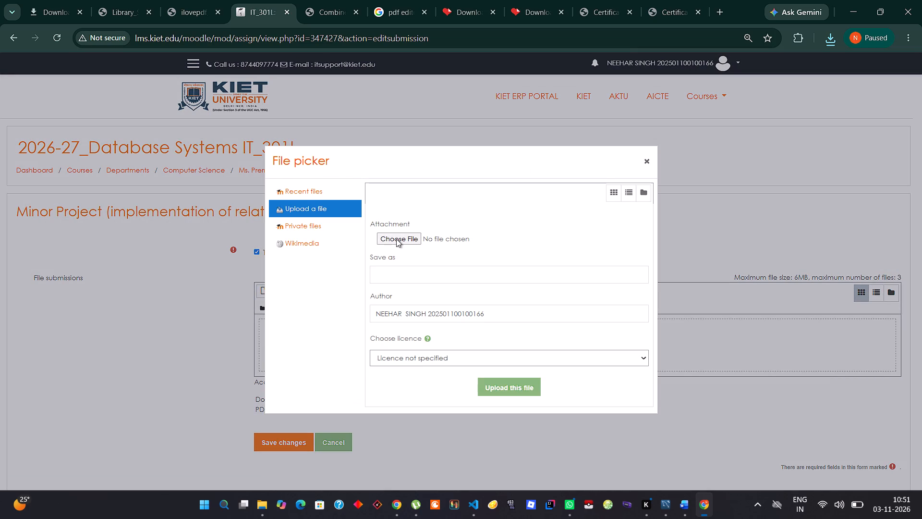
click(43, 154)
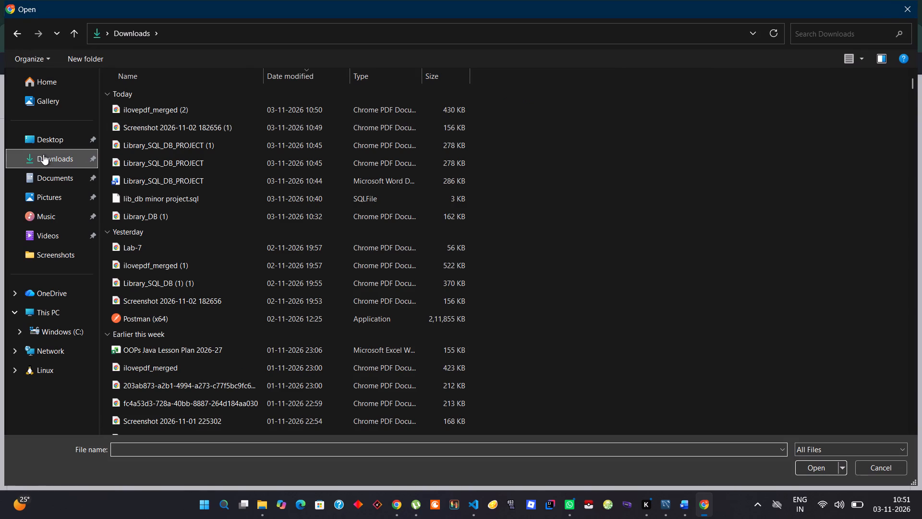
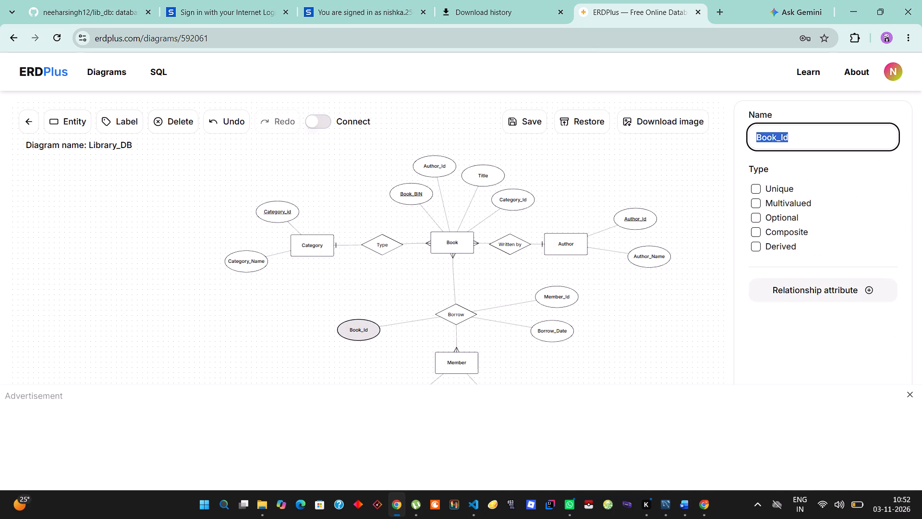
Rename the Borrow relationship's Book_Id attribute as Book_BIN in the Library_DB diagram.
click(810, 136)
key(BackSpace)
key(BackSpace)
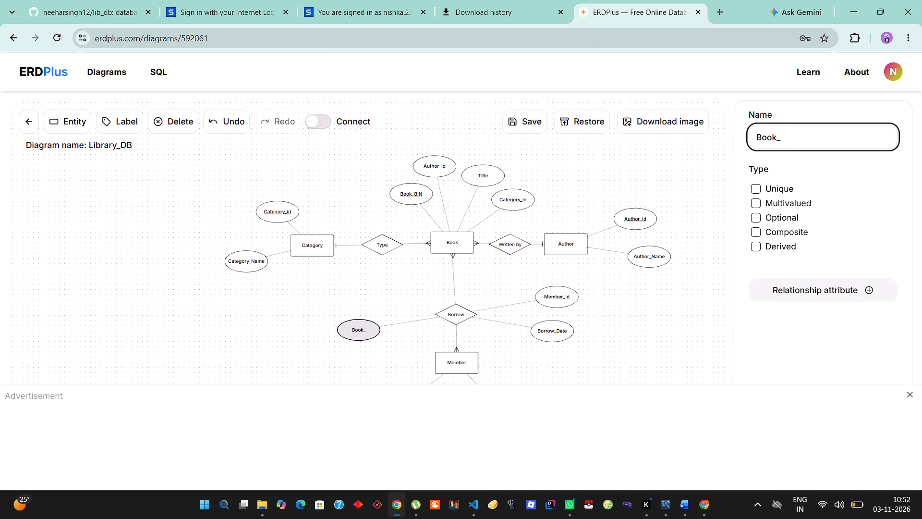
text(BIN)
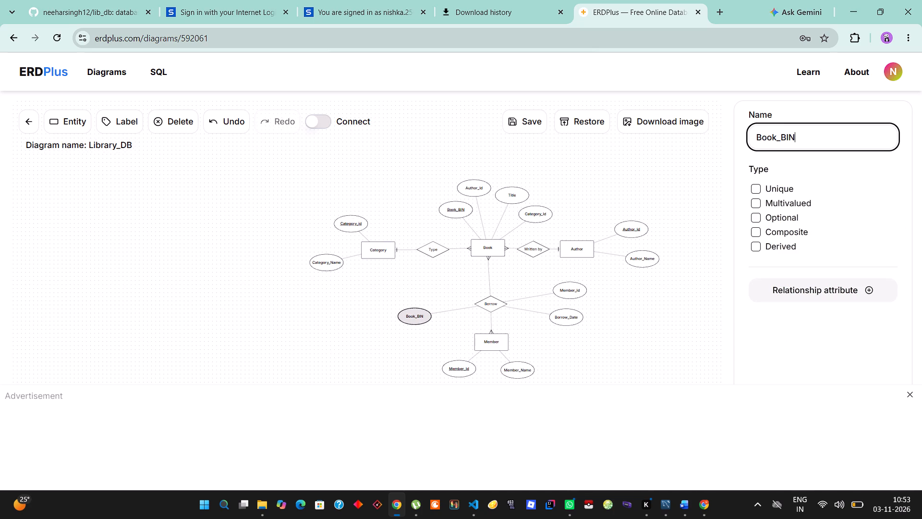
Download the Library_DB diagram as an image.
click(662, 124)
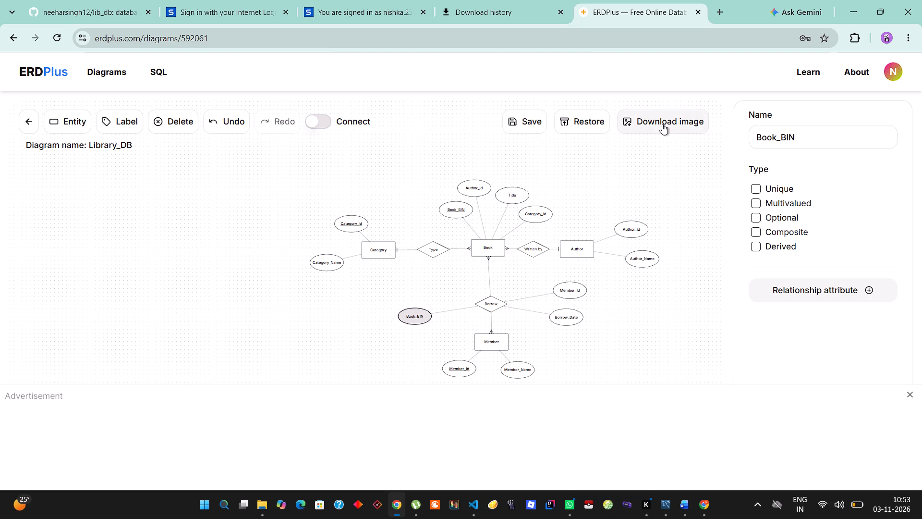